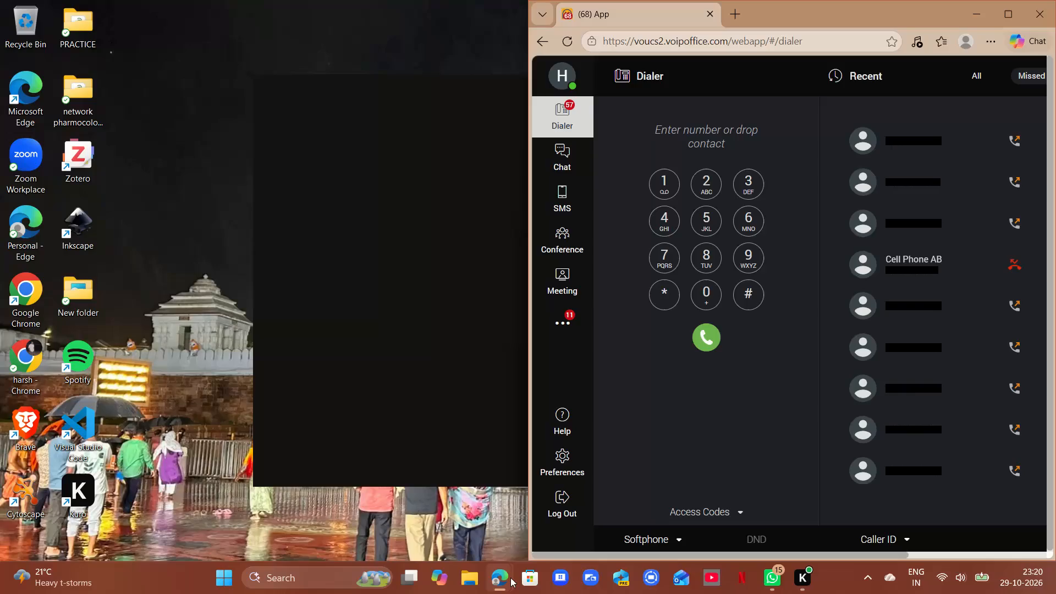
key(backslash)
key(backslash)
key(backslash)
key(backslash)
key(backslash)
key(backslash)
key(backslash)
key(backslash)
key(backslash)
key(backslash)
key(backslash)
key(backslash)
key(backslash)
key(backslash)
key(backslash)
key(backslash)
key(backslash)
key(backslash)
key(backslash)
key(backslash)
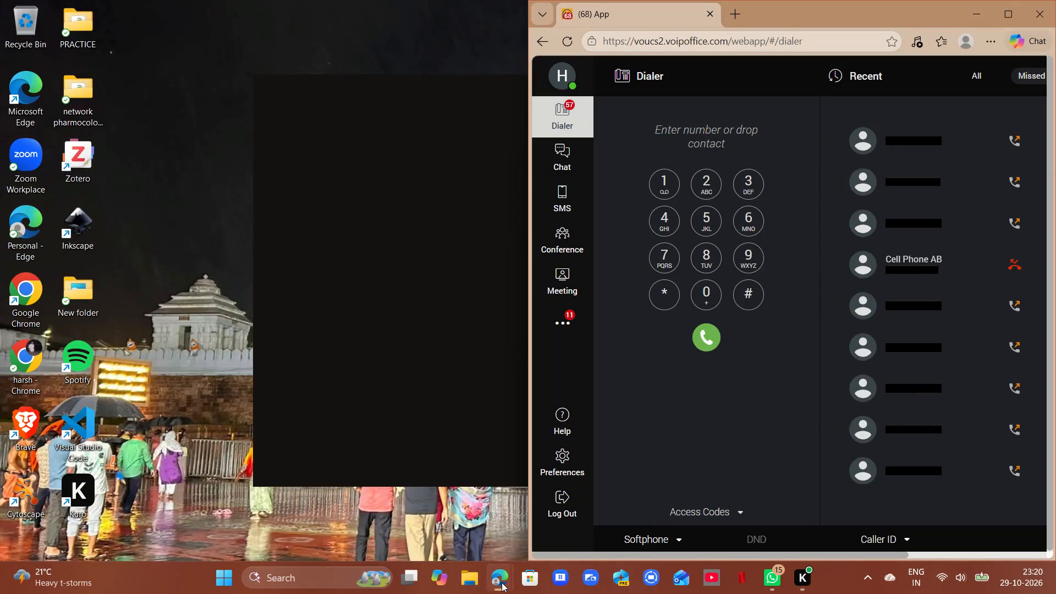
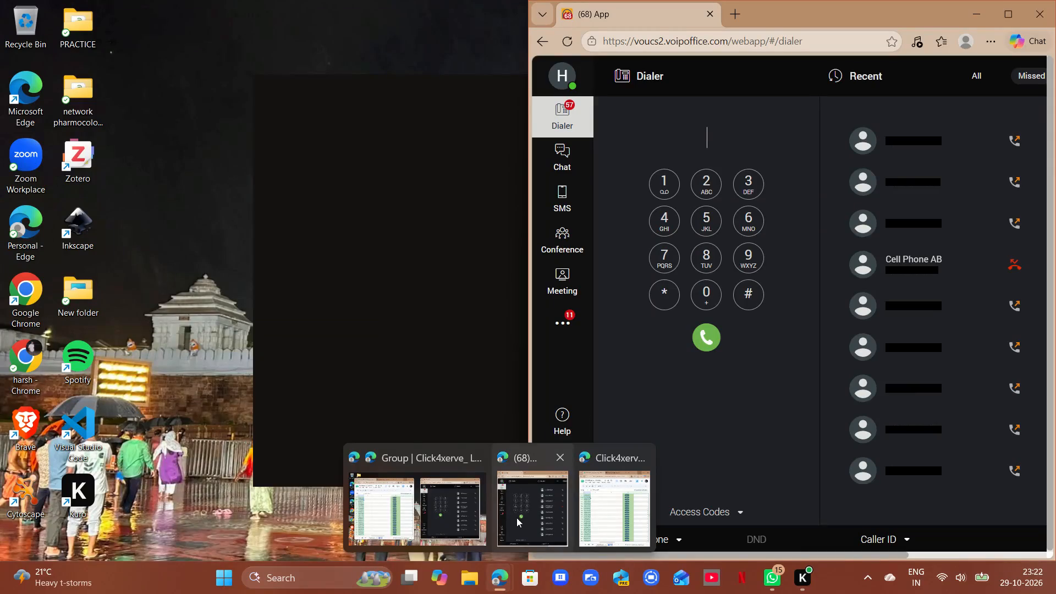
Bring the lead sheet up beside the dialer and call the phone number from cell E1332.
click(518, 519)
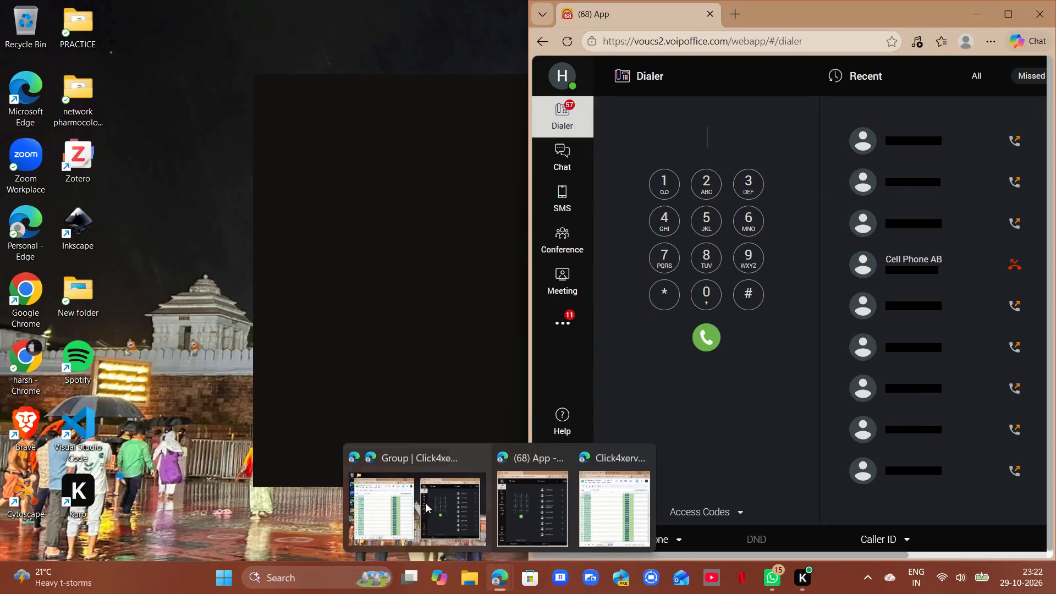
click(405, 505)
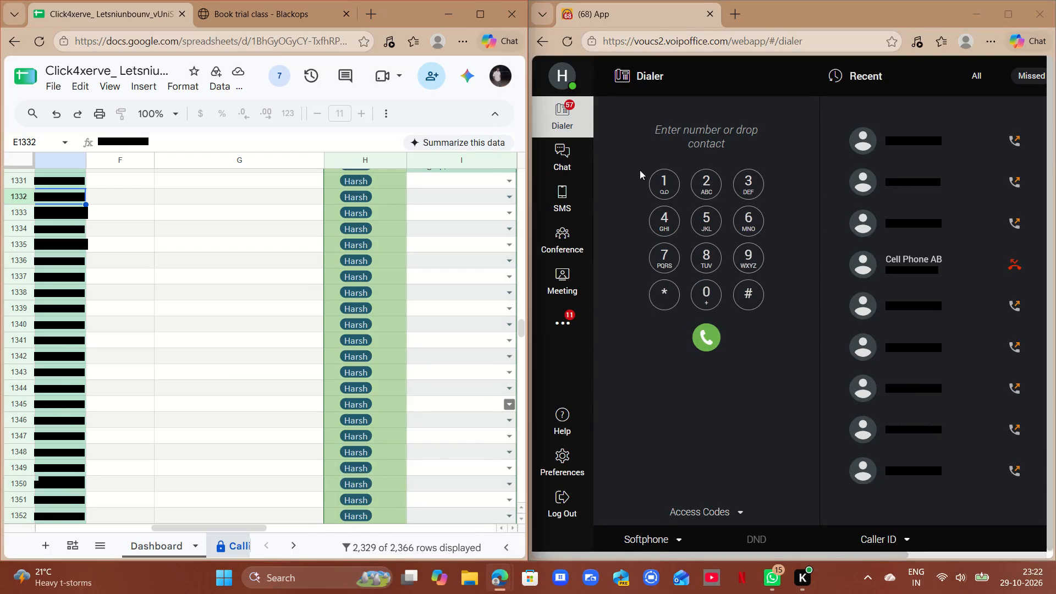
click(65, 198)
key(ctrl+c)
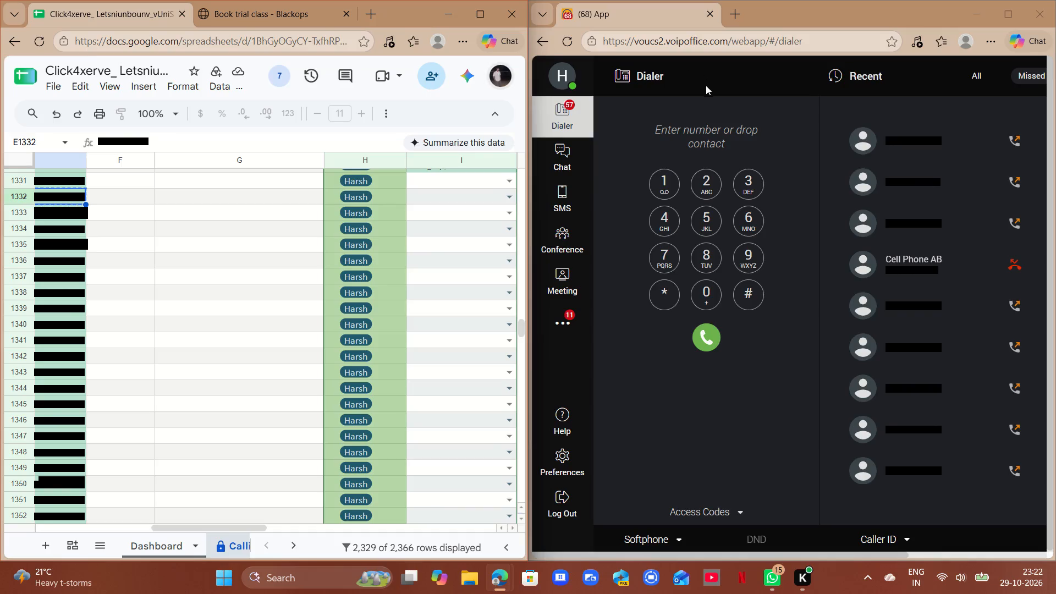
click(667, 126)
key(ctrl+v)
key(Return)
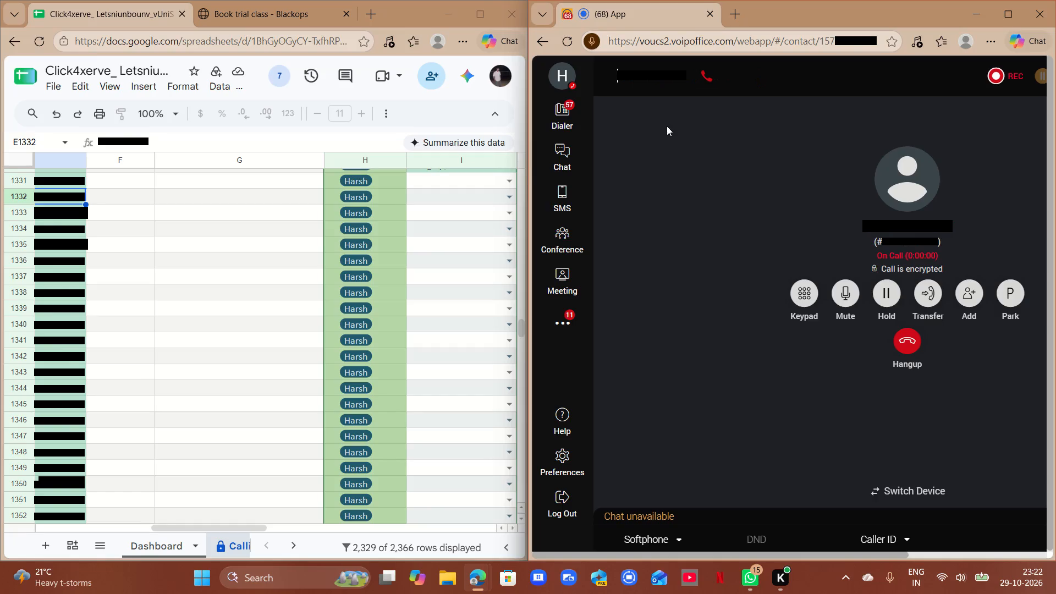
Copy the phone number from cell E1333, end the current call, and call the copied number from the dialer.
click(80, 211)
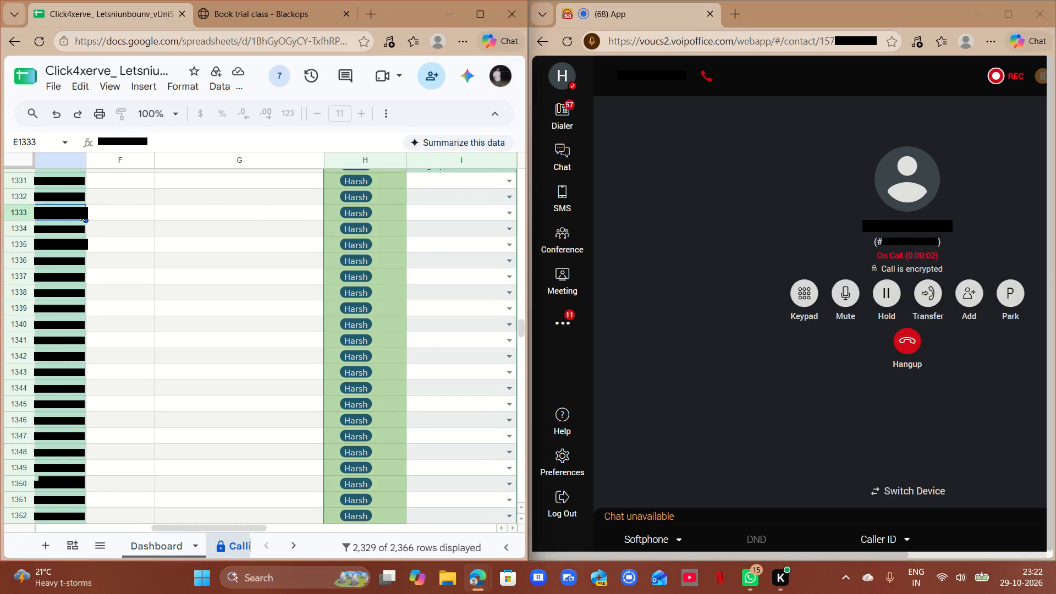
key(ctrl+c)
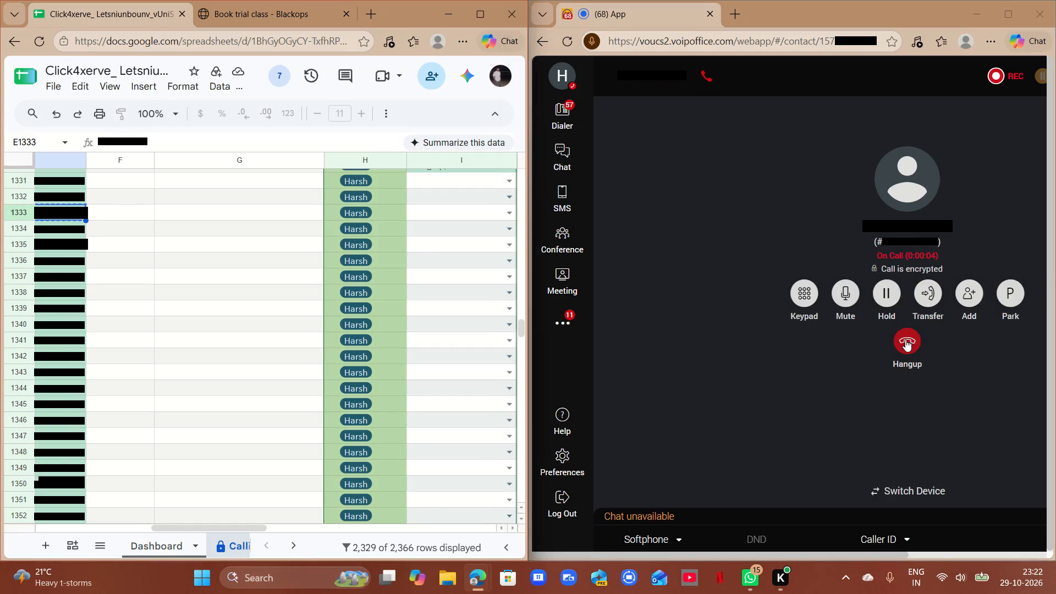
click(905, 339)
click(696, 143)
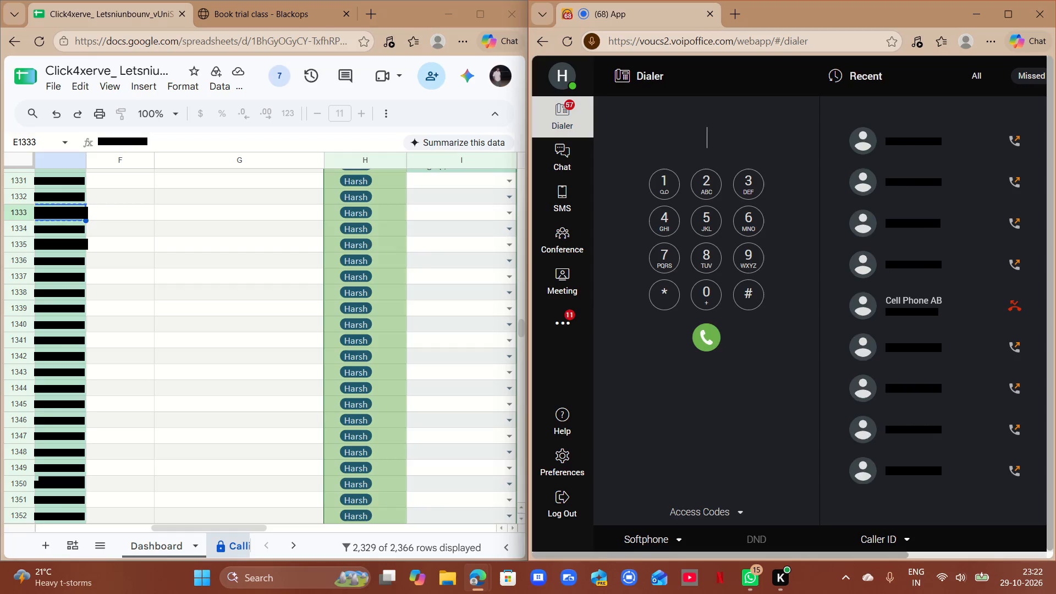
key(ctrl+v)
key(Return)
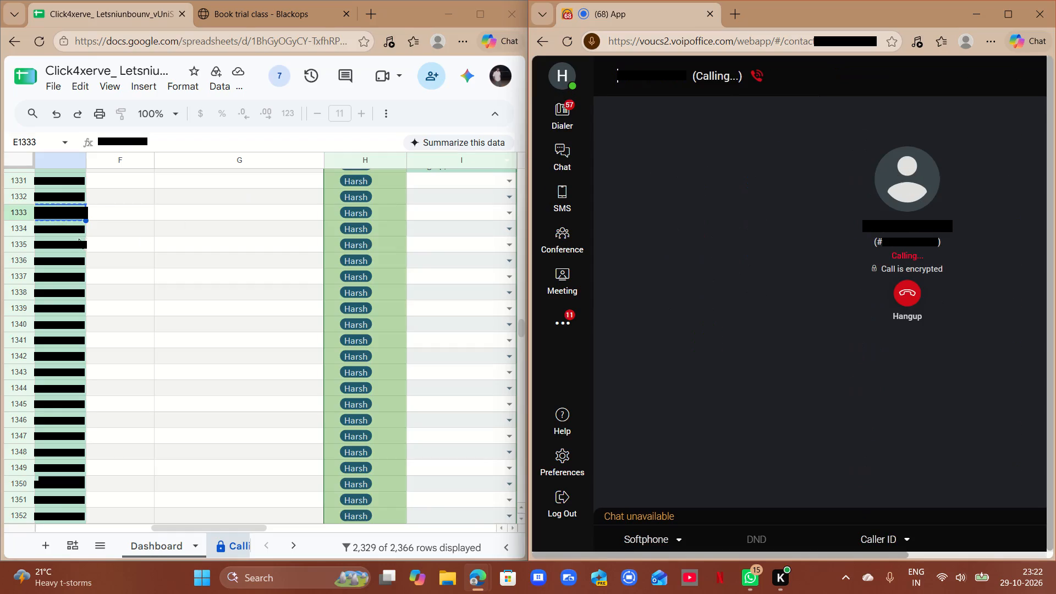
Copy the phone number from cell E1334, end the current call, and call the copied number from the dialer.
click(71, 232)
key(ctrl+c)
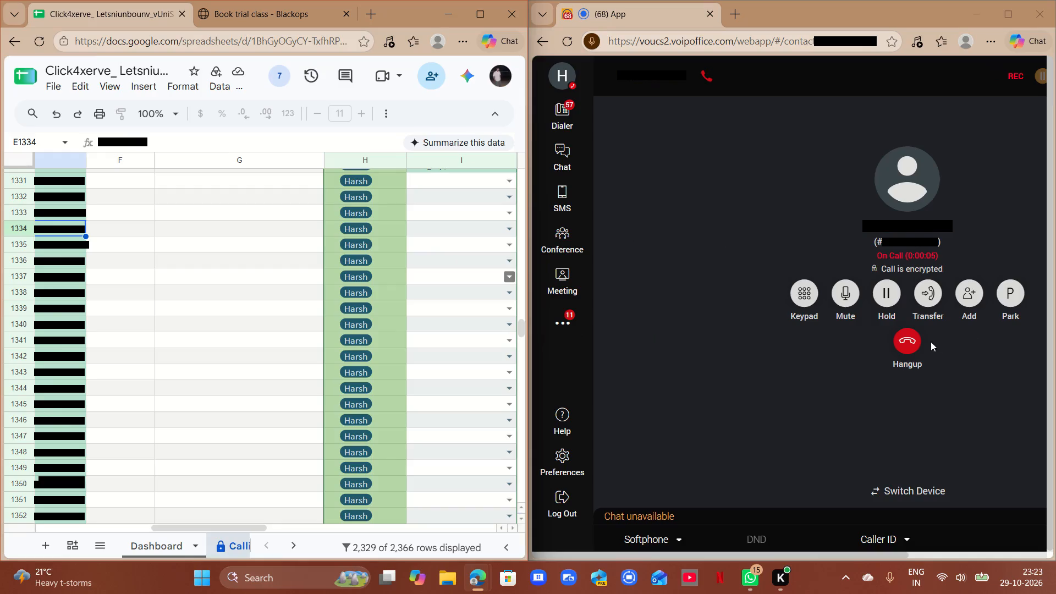
click(910, 346)
click(723, 160)
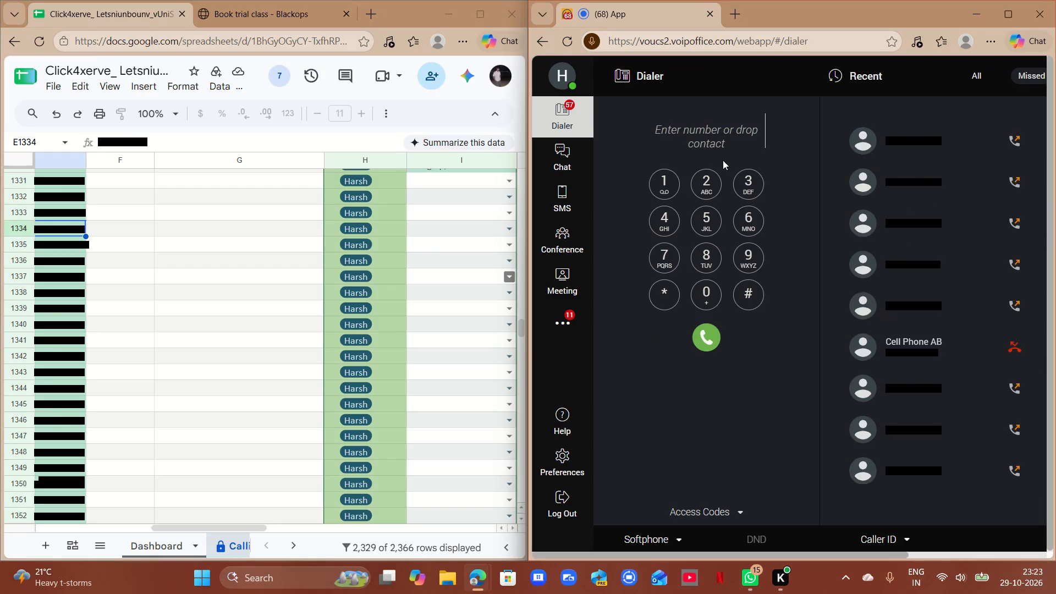
key(ctrl+v)
key(Return)
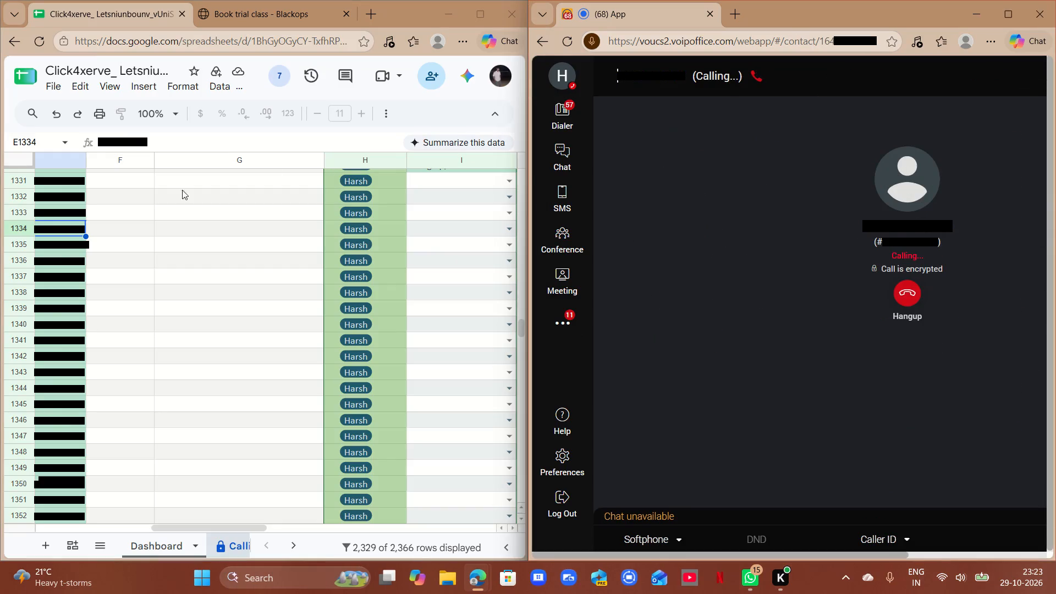
Copy the phone number in cell E1335, end the active call and dial the copied number.
click(68, 253)
key(ctrl+c)
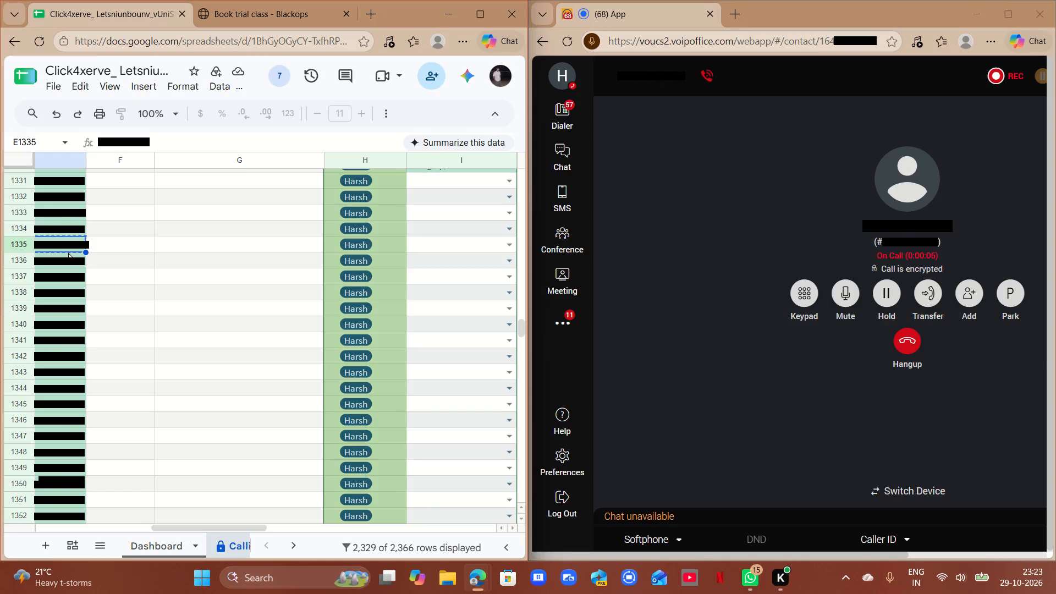
click(904, 336)
click(734, 160)
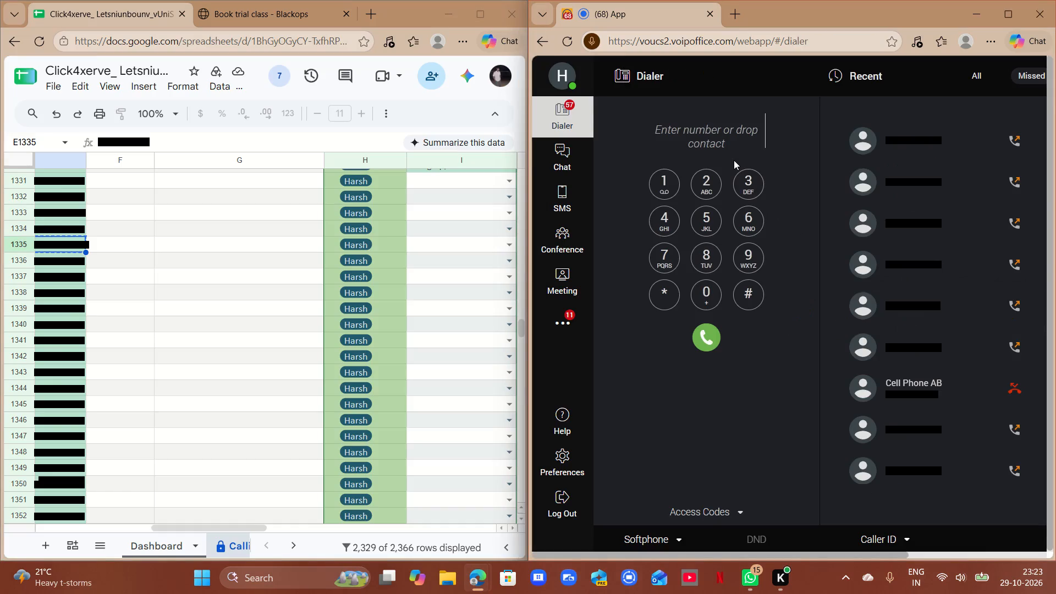
key(ctrl+v)
key(Return)
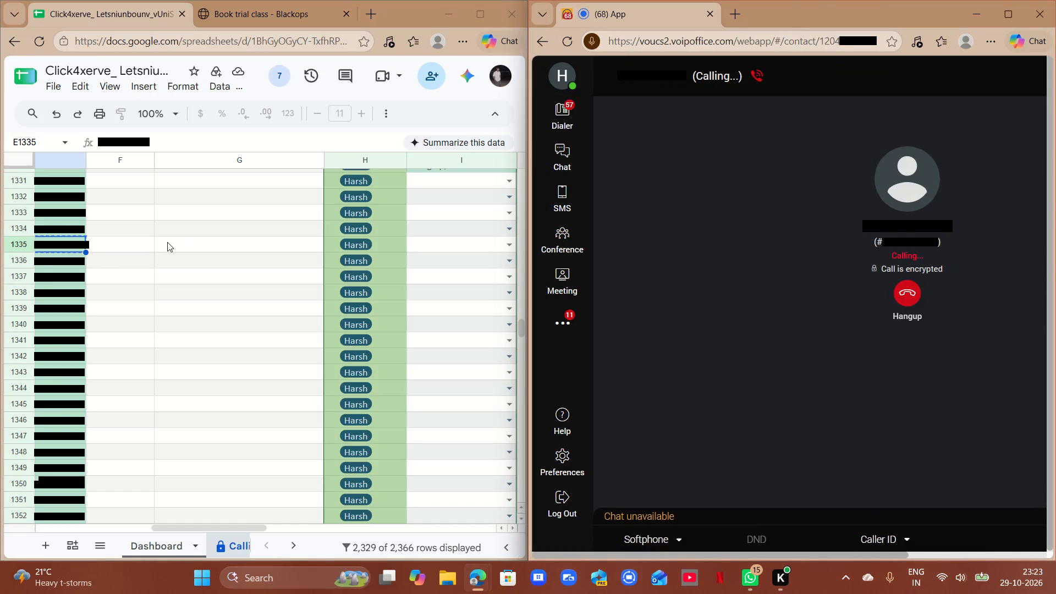
Copy the phone number in cell E1336, end the active call and dial the copied number.
click(53, 267)
key(ctrl+c)
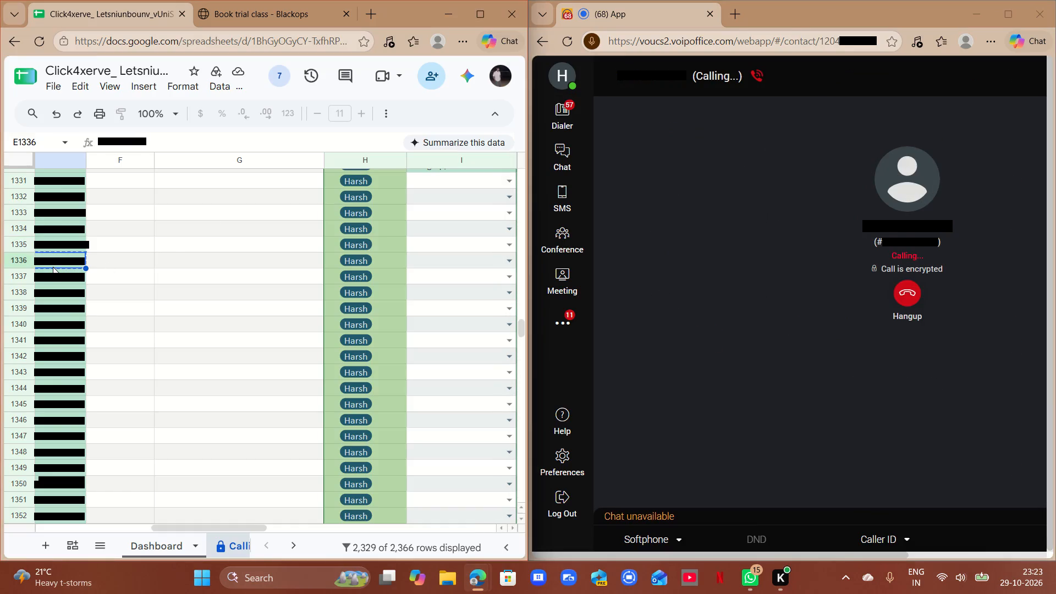
click(155, 548)
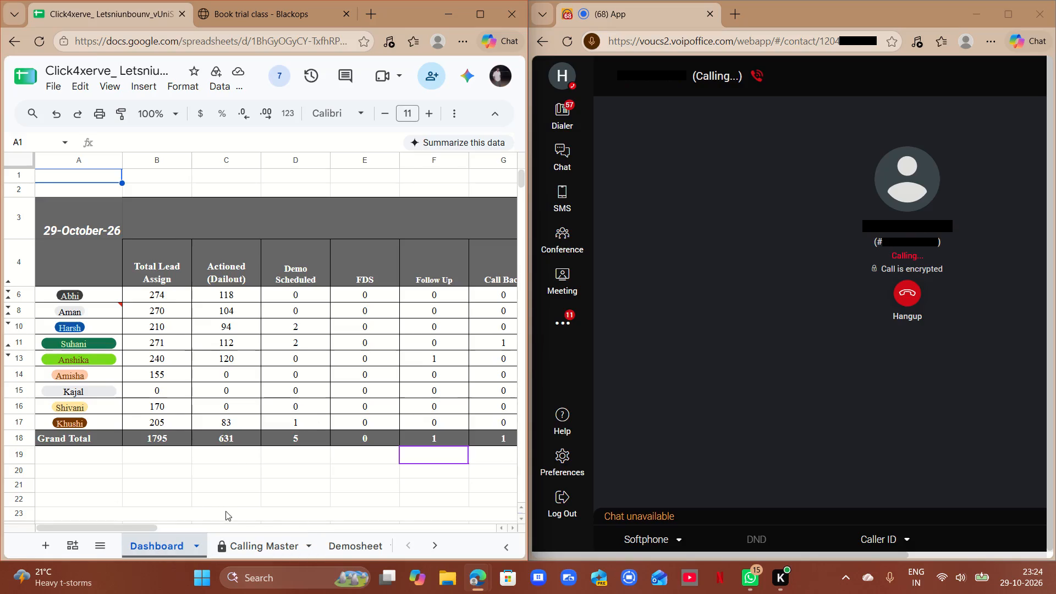
click(245, 547)
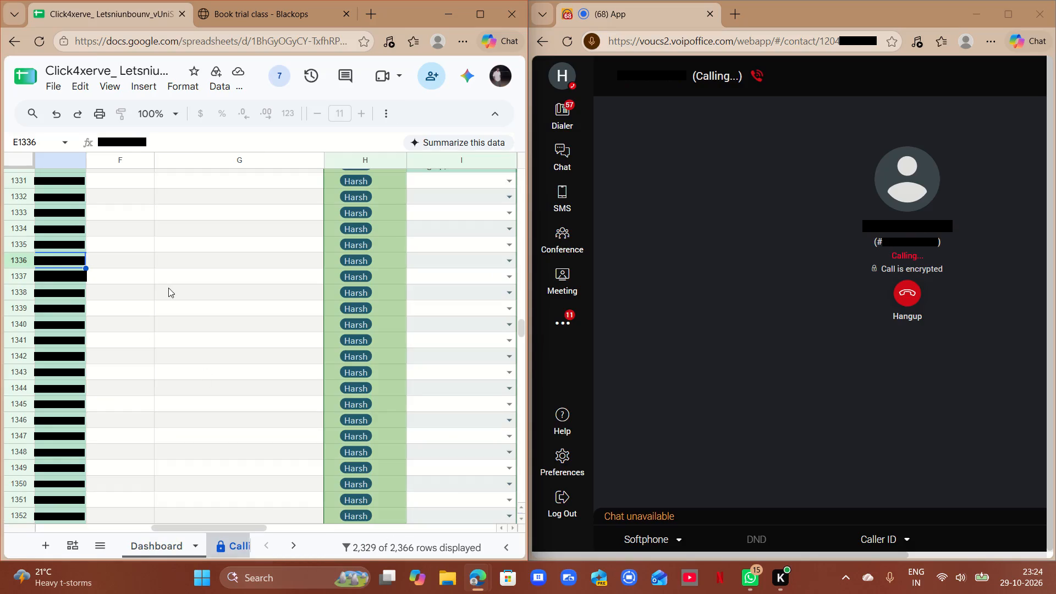
click(75, 277)
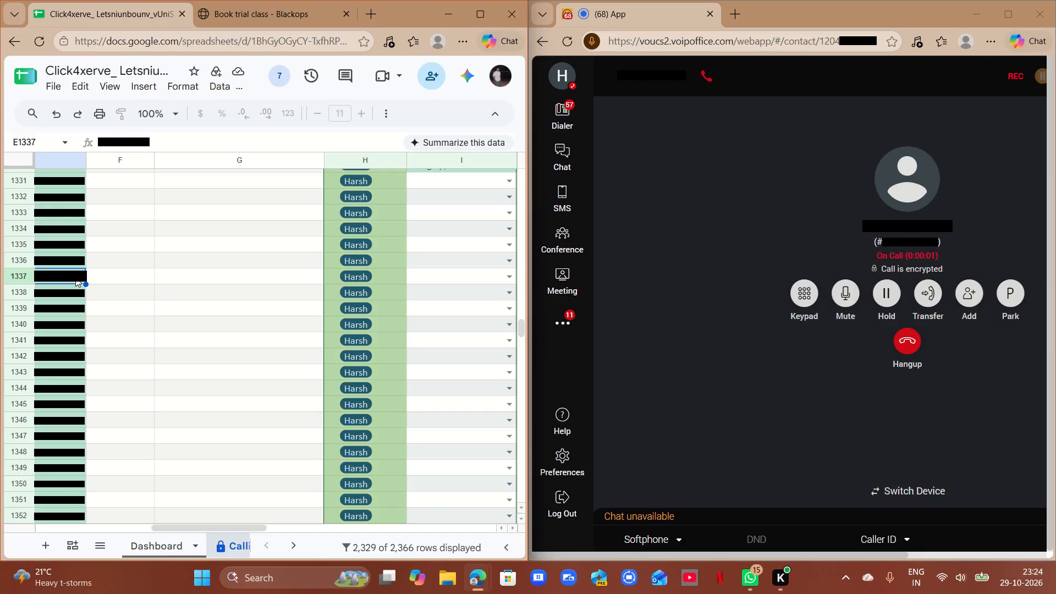
click(918, 345)
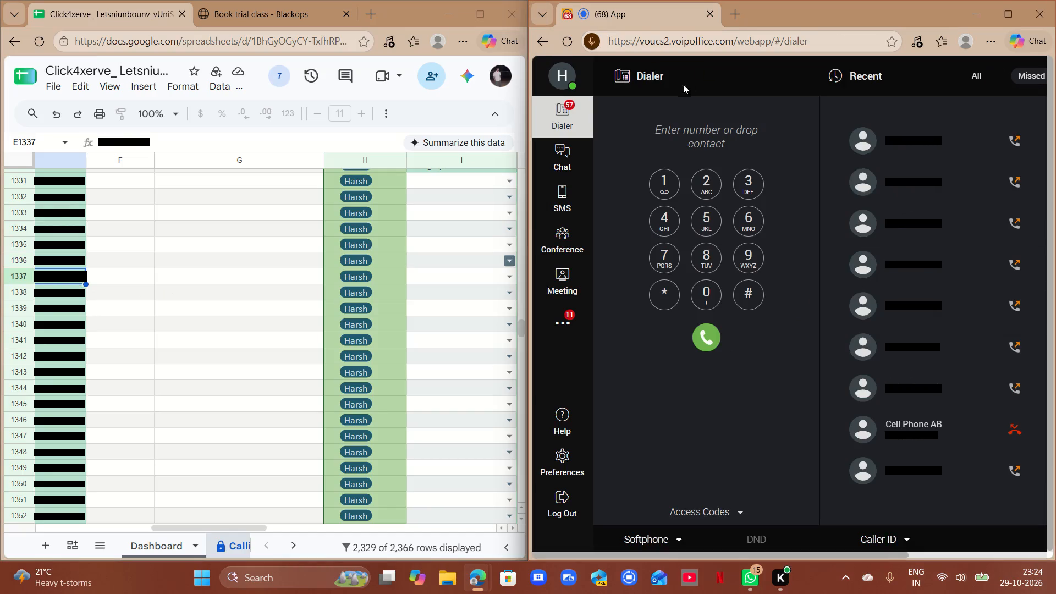
click(706, 132)
key(ctrl+v)
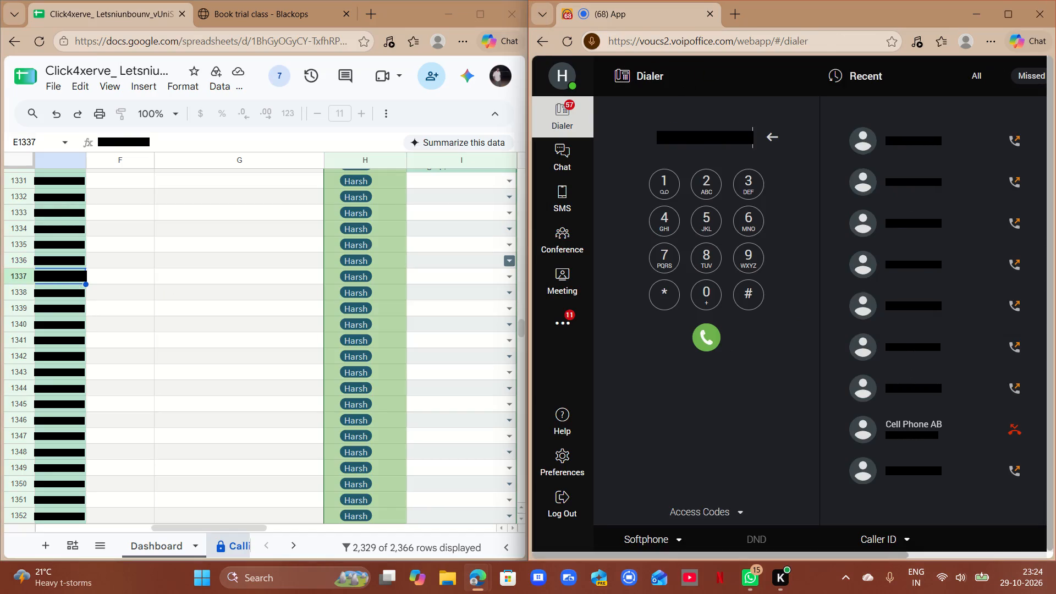
key(Return)
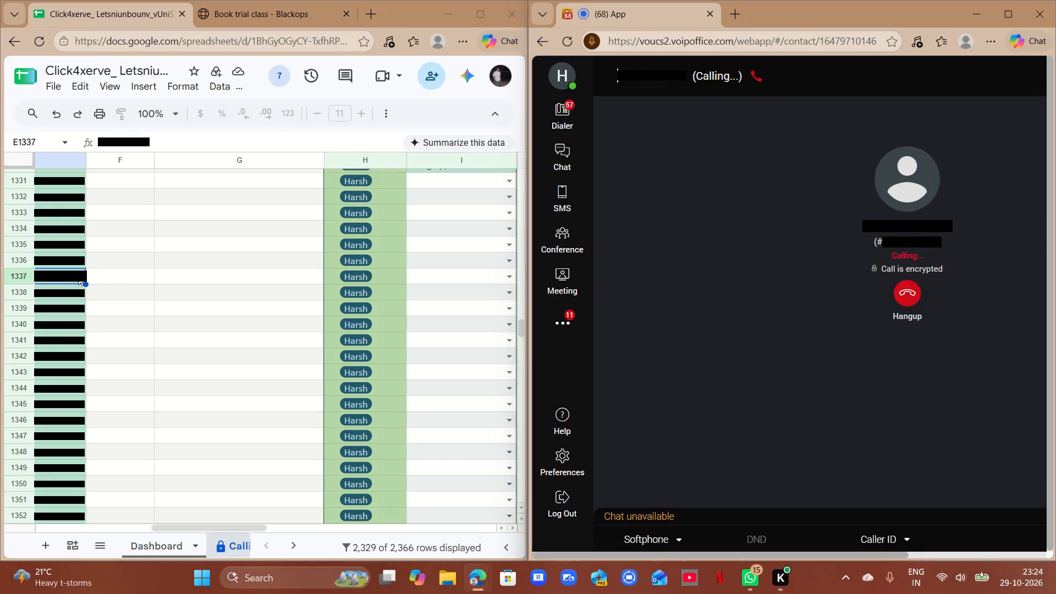
Copy the phone number in cell E1337 and call it from the dialer.
click(78, 276)
key(ctrl+c)
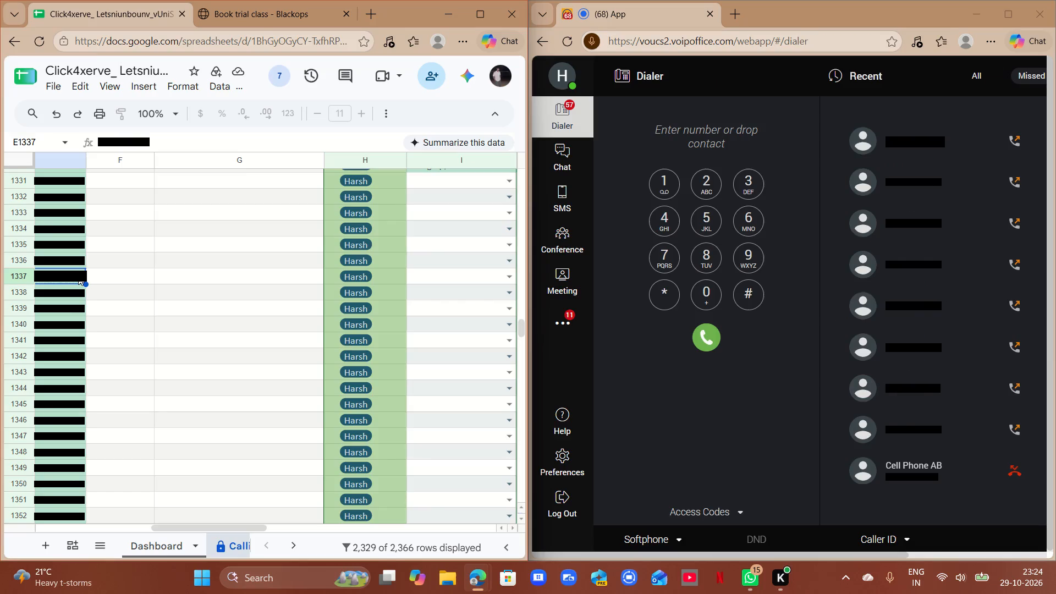
click(695, 143)
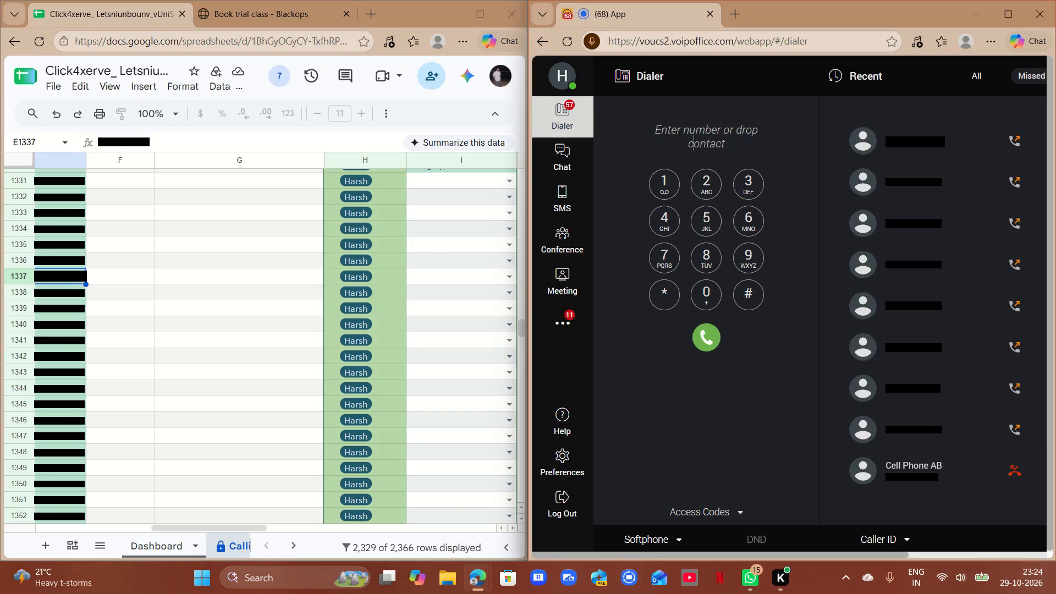
key(ctrl+v)
key(Return)
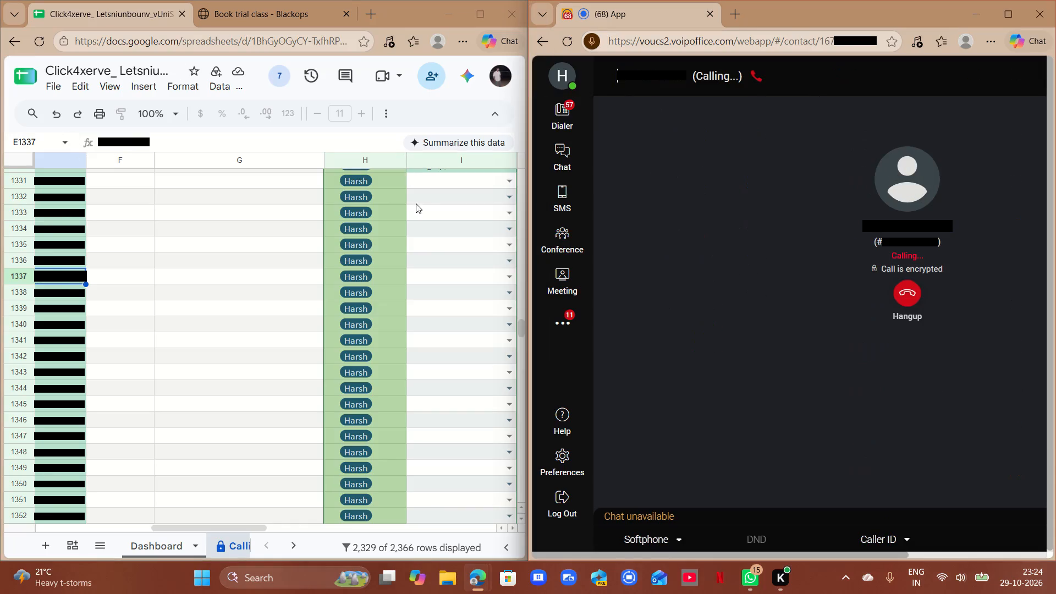
Set the call status of row 1336 in column I to Hung up/Disconneted.
click(18, 258)
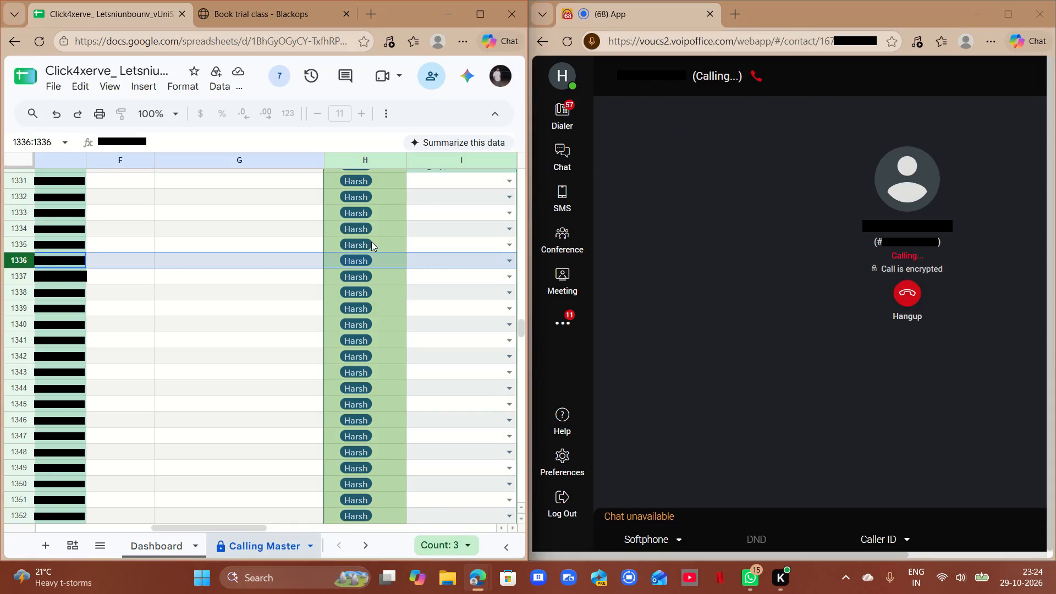
click(443, 260)
key(h)
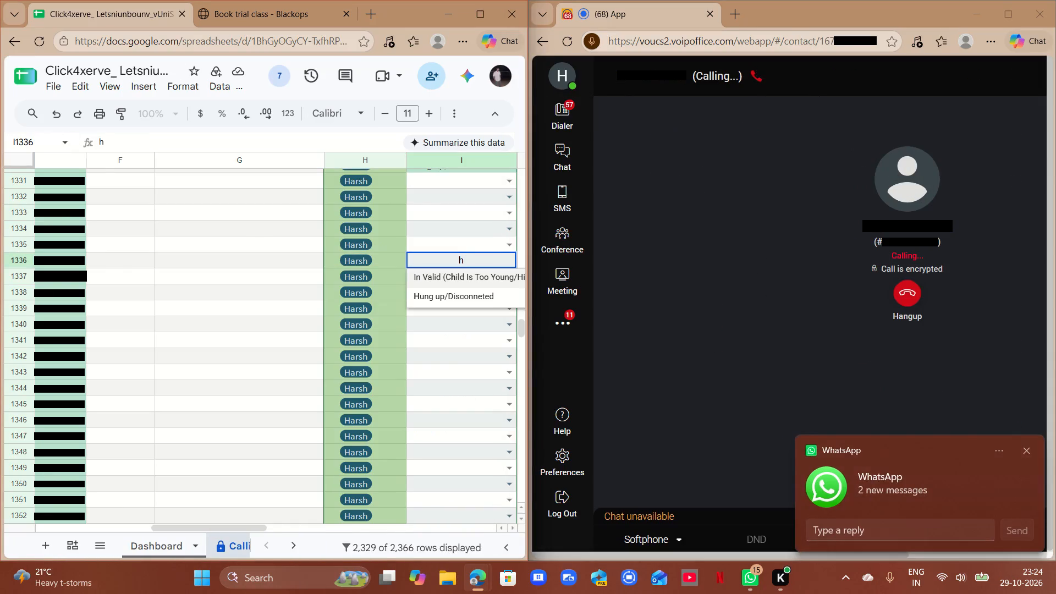
key(Up)
key(Return)
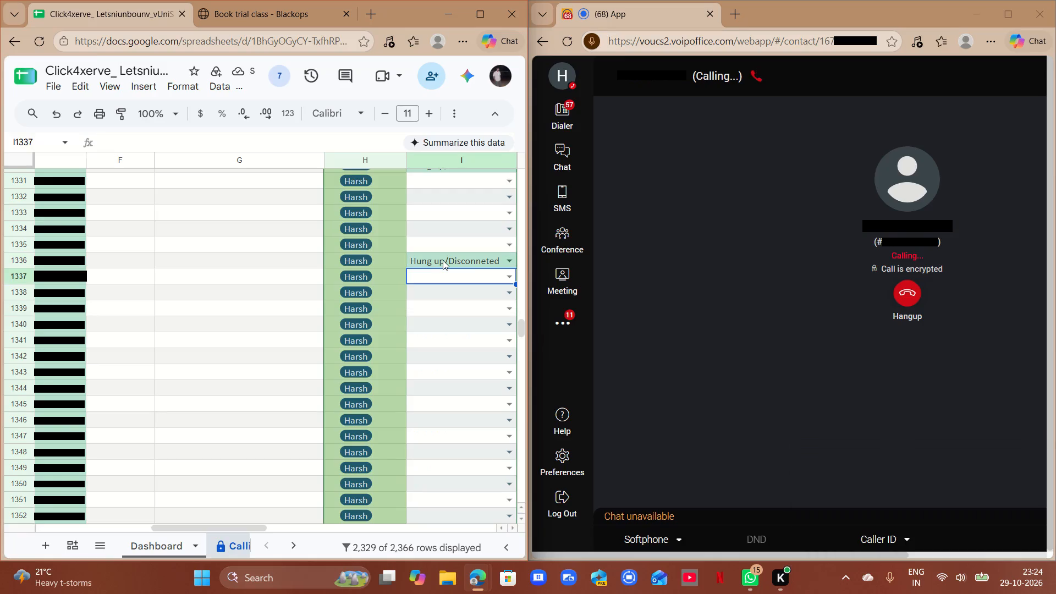
Set the call status of row 1335 in column I to Voicemail.
click(467, 246)
key(v)
key(Up)
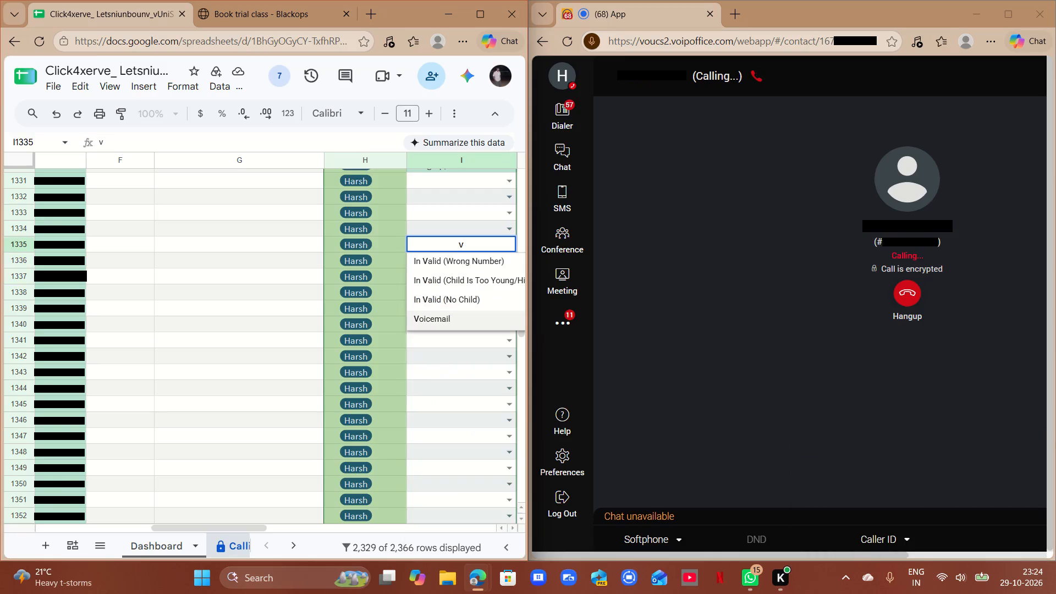
key(Return)
click(471, 244)
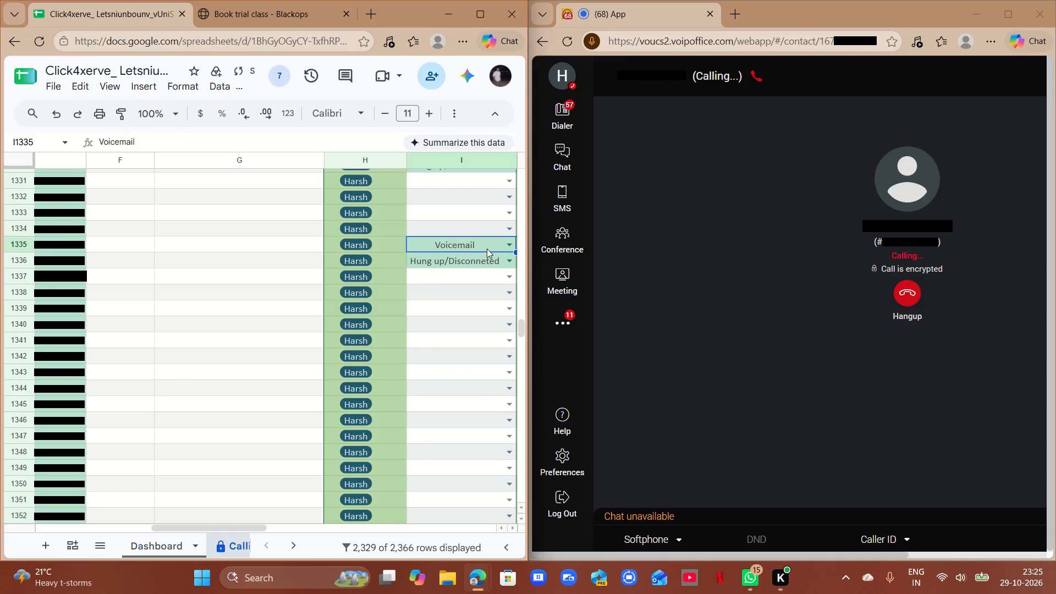
Fill the Voicemail call status from I1335 up through I1331 in column I.
drag(515, 250, 508, 228)
drag(508, 228, 485, 180)
Copy the phone number in cell E1338, end the active call and ready the dialer's number entry for the copied number.
scroll(485, 180, down, 1)
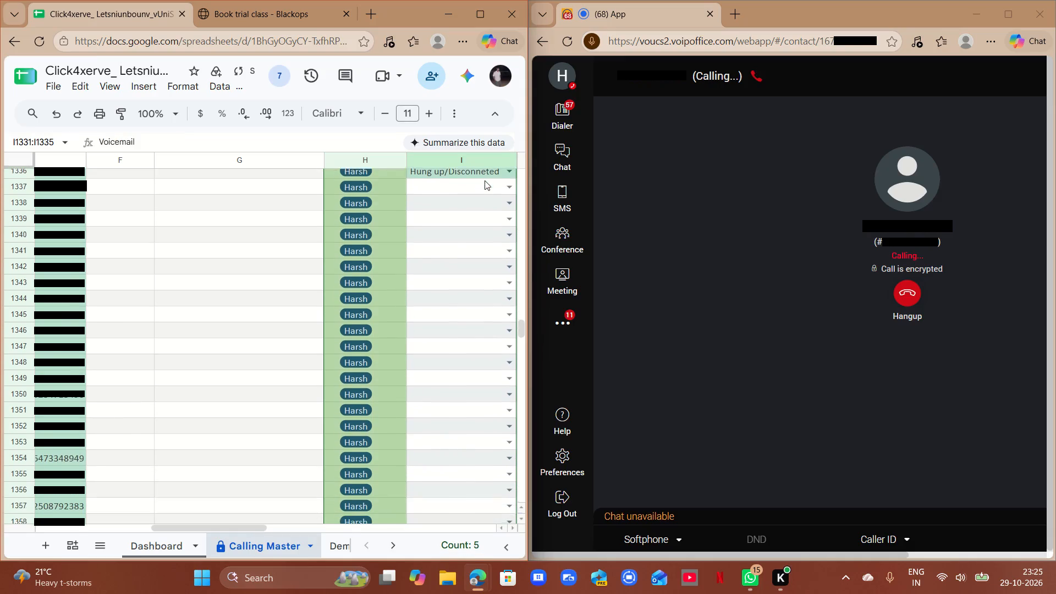
scroll(485, 180, down, 1)
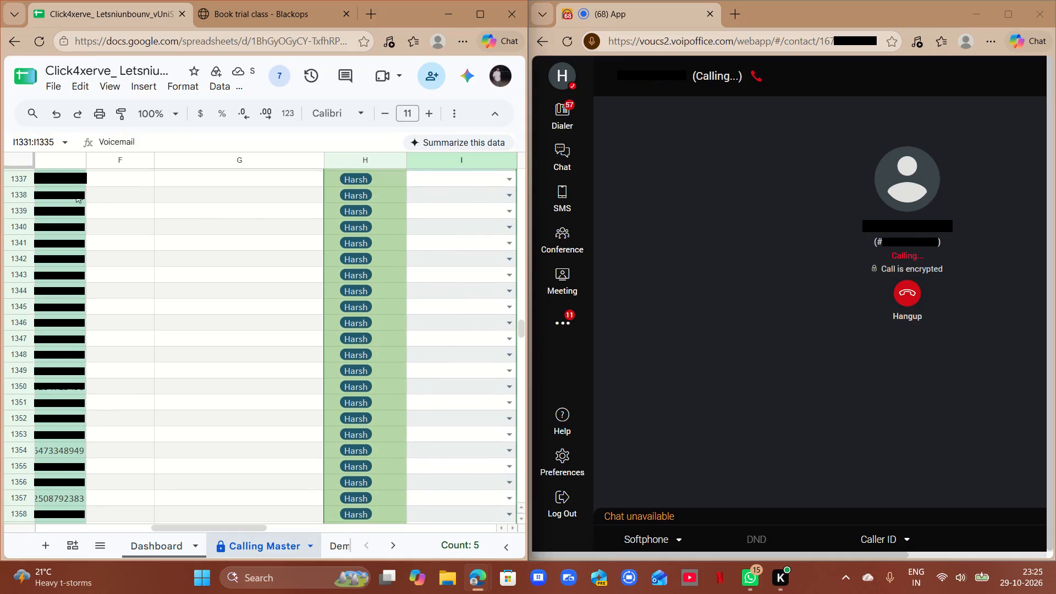
click(76, 193)
key(ctrl+c)
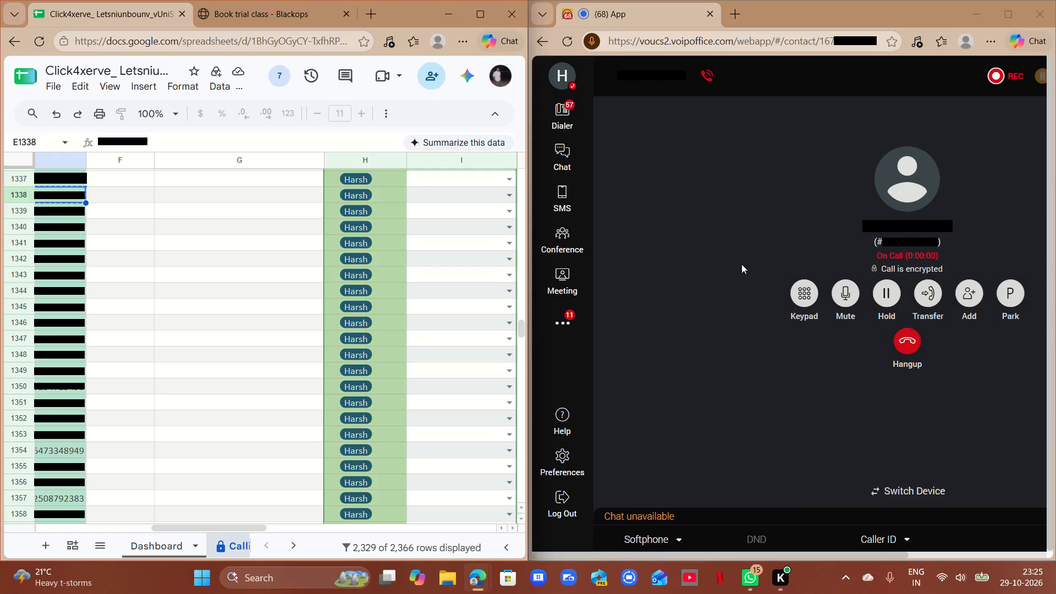
click(913, 346)
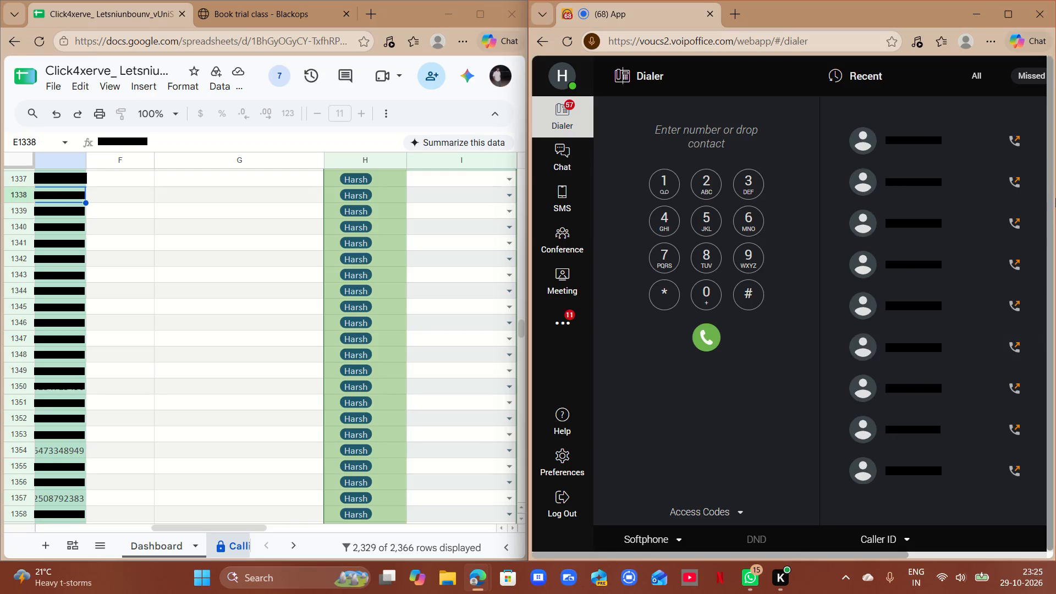
click(706, 129)
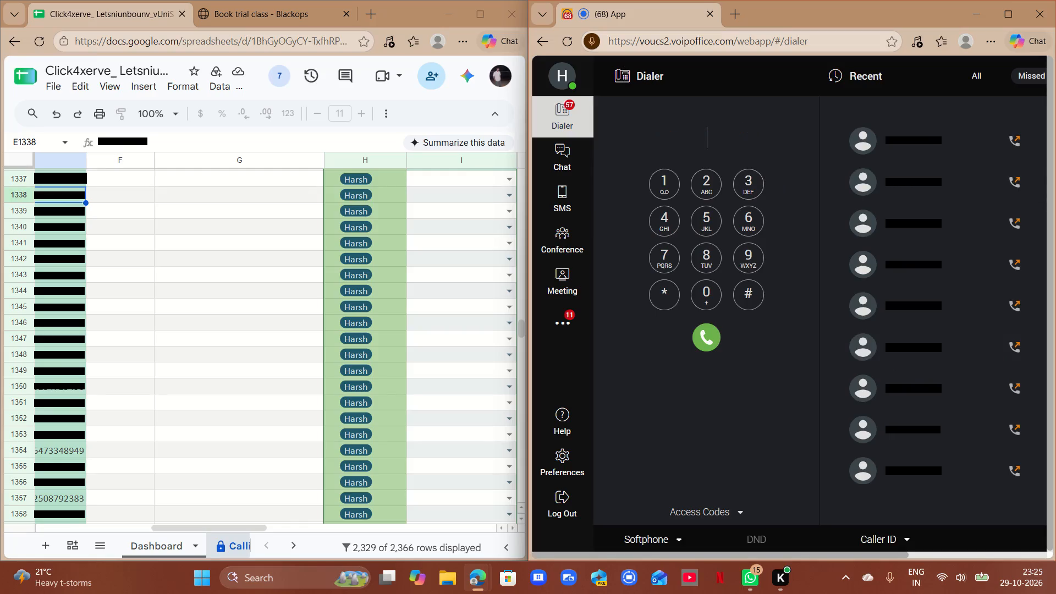
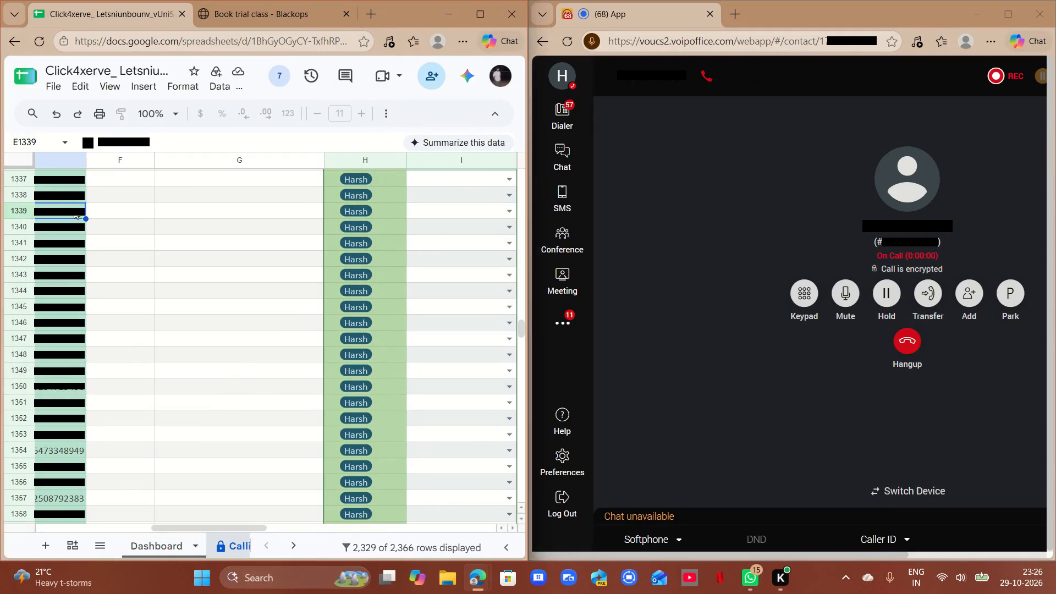
key(ctrl+c)
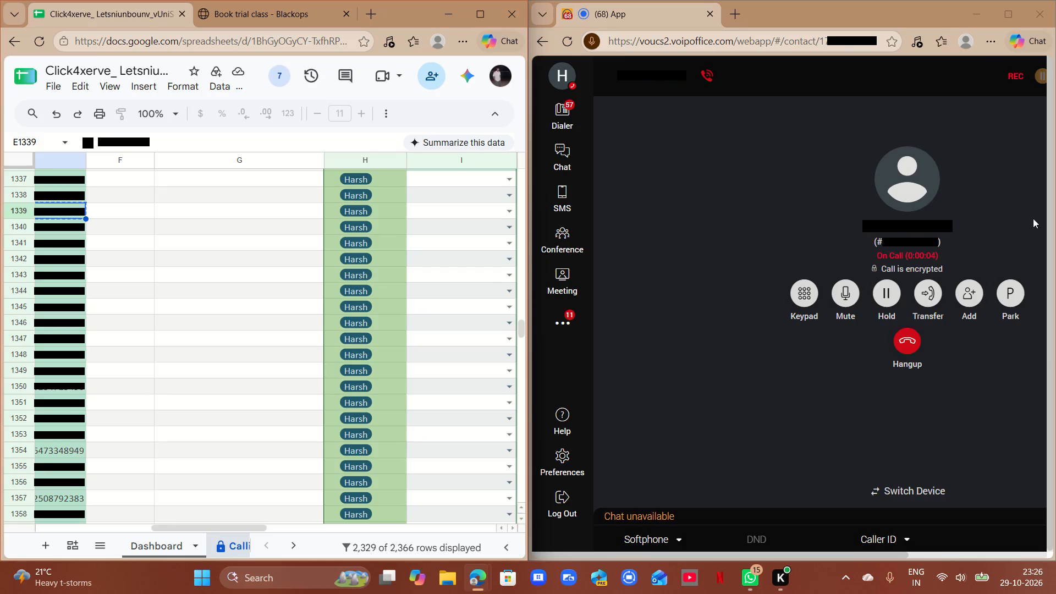
Mute the microphone on the active call in the web dialer.
click(846, 293)
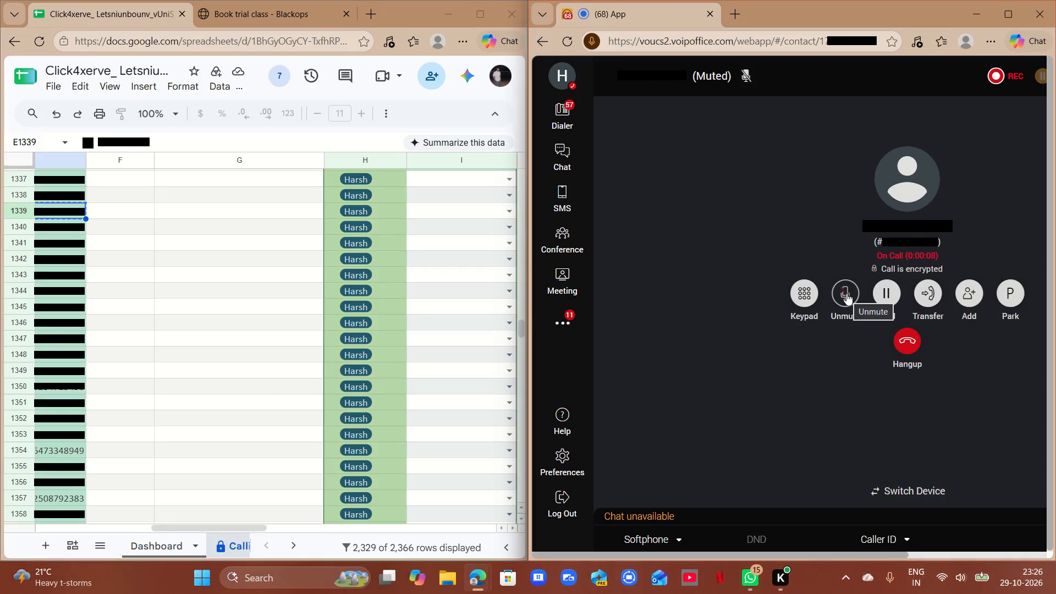
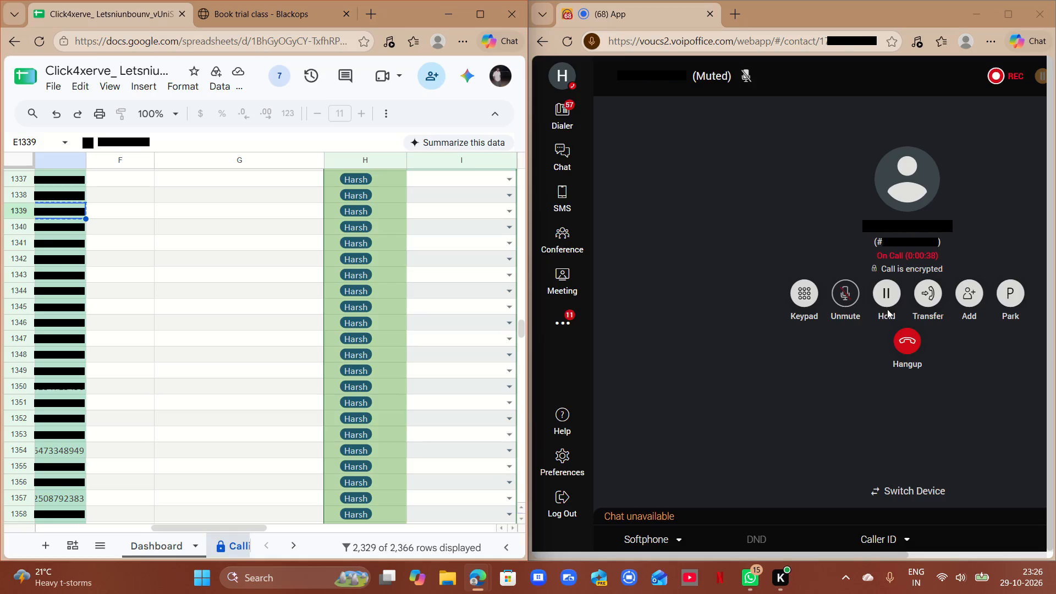
End the active call and dial the phone number copied from cell E1339.
click(907, 339)
click(656, 119)
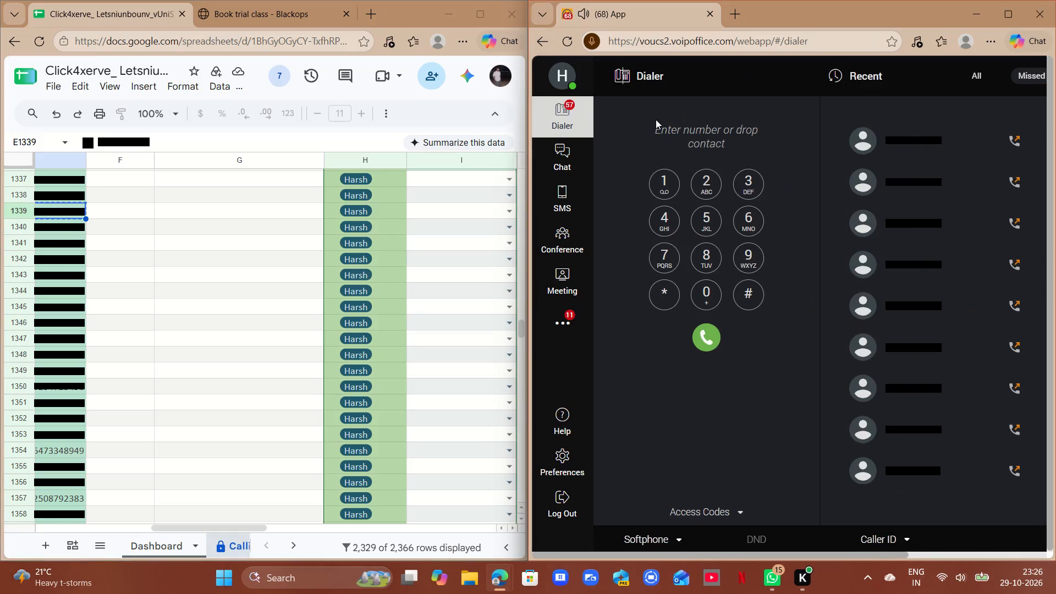
key(ctrl+v)
key(Return)
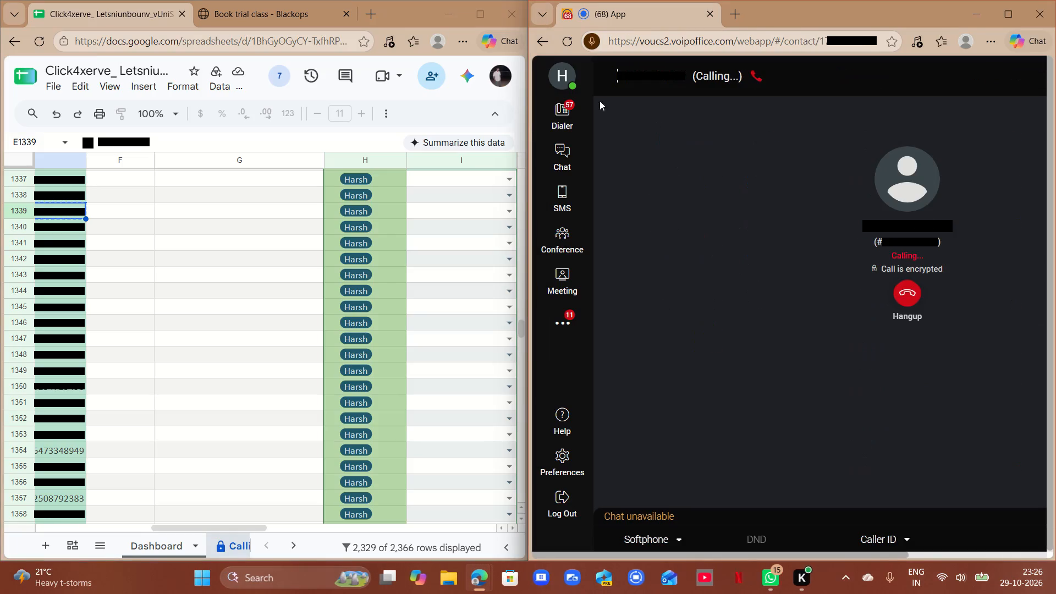
Copy the phone number in cell E1340, and mute the active call temporarily before unmuting it.
click(68, 227)
key(ctrl+c)
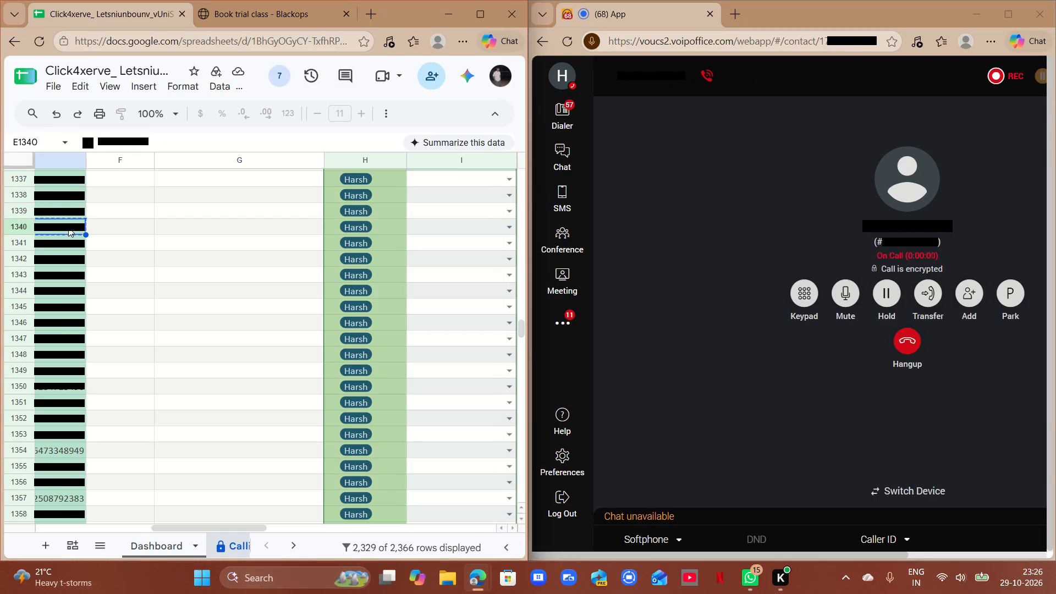
click(853, 296)
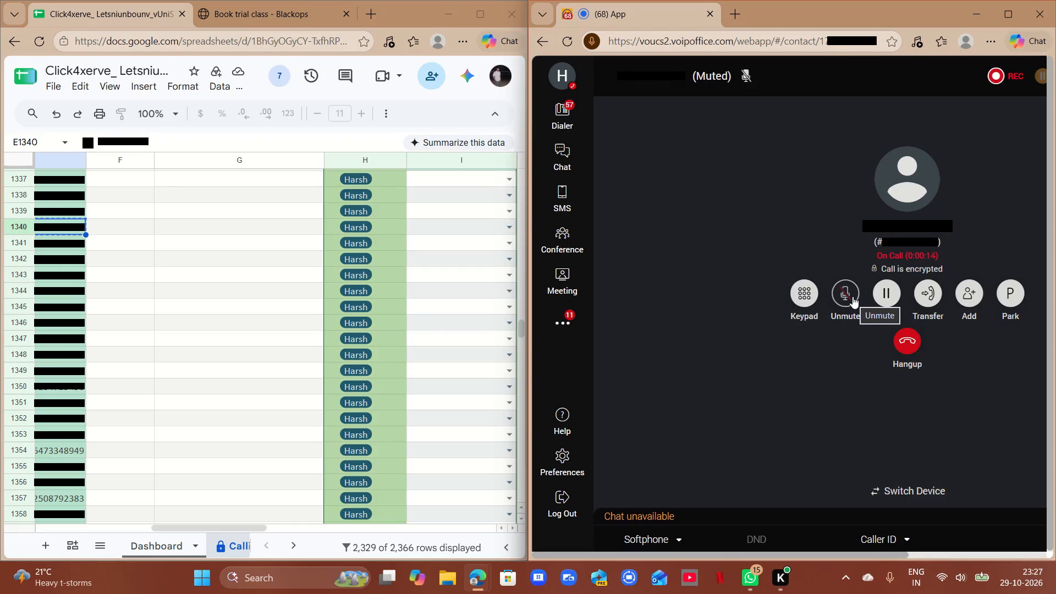
click(853, 296)
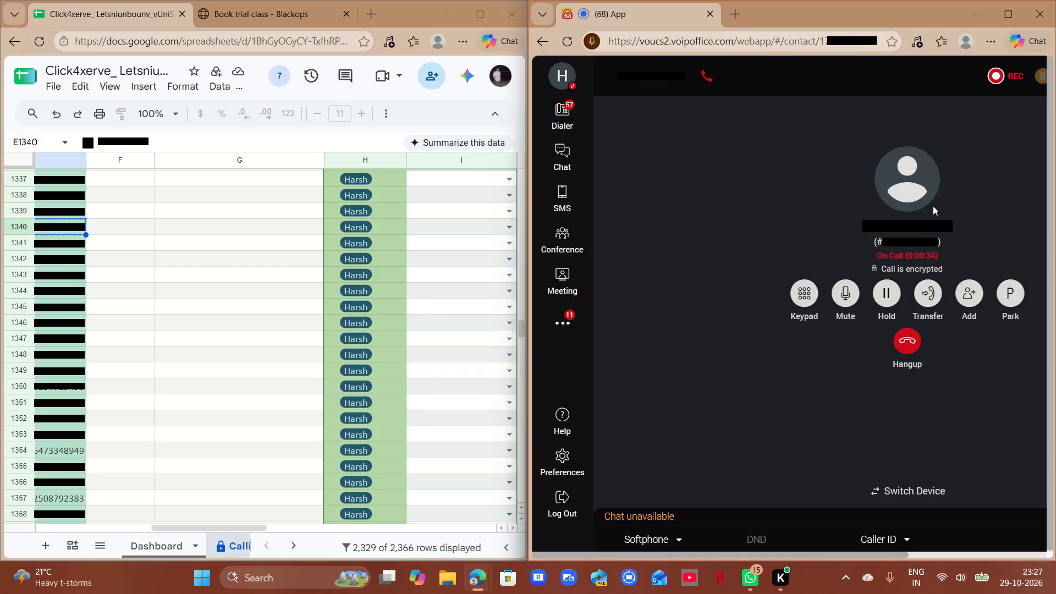
End the active call and dial the phone number copied from cell E1340.
click(916, 335)
click(672, 126)
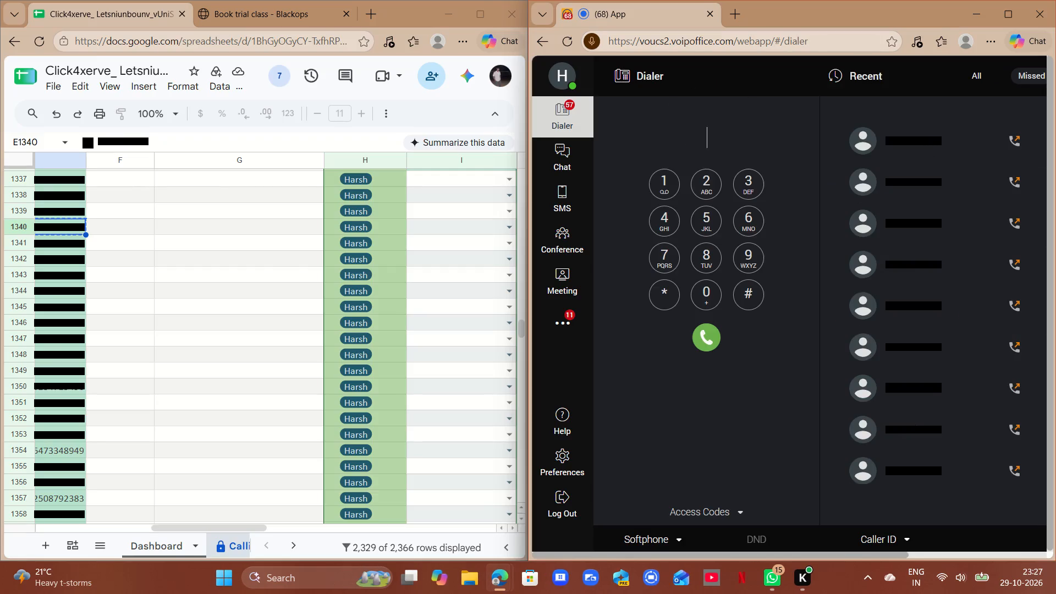
key(ctrl+v)
key(Return)
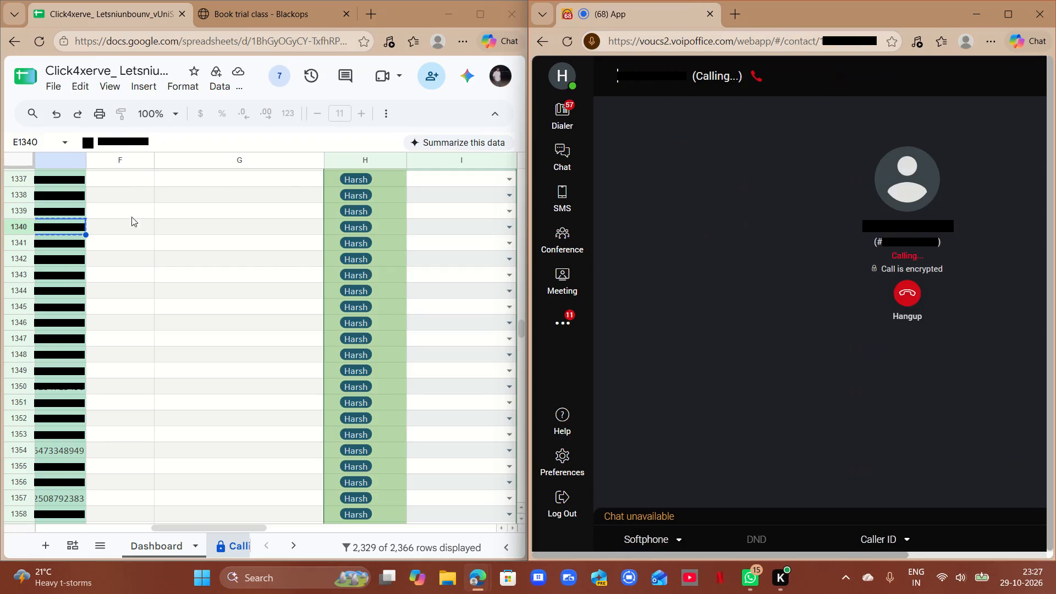
Set the call status of row 1339 in column I to Ni (Not Intersted).
click(19, 210)
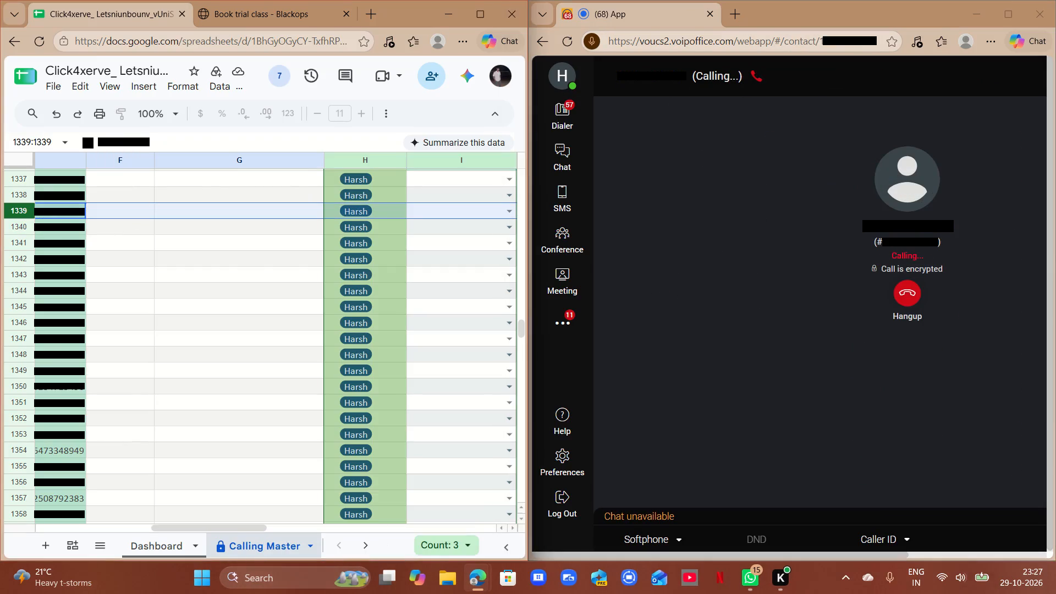
click(446, 216)
key(n)
key(Return)
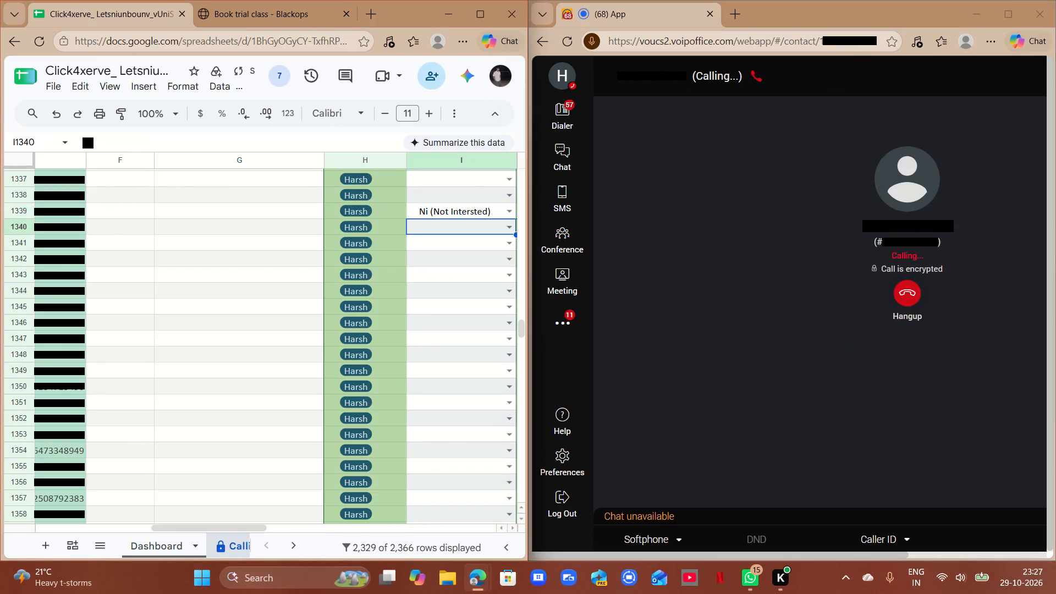
Set the call status in column I to RNR for row 1337 and Voicemail for row 1338.
click(448, 179)
key(r)
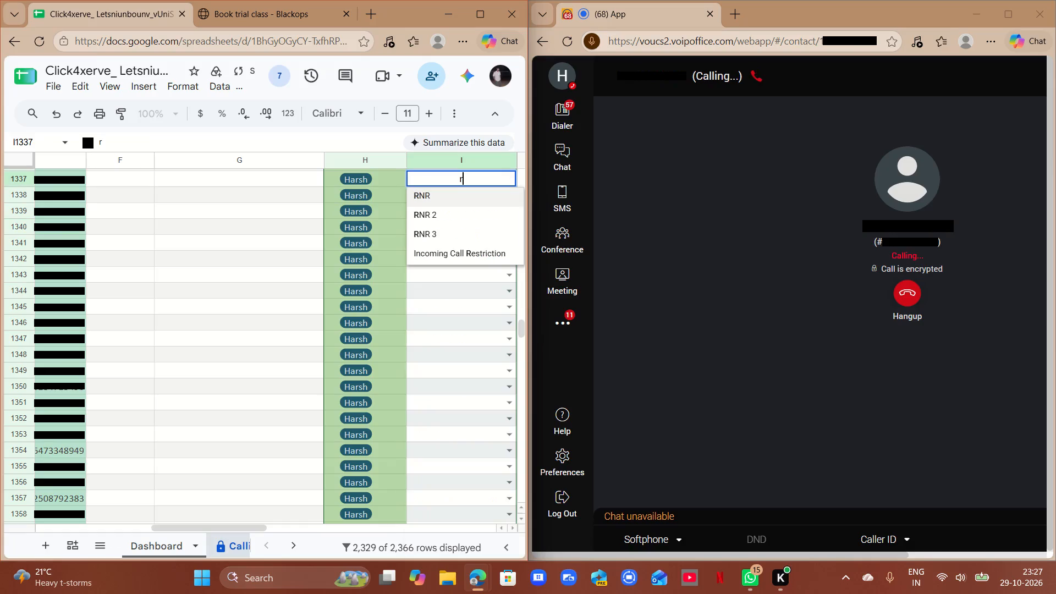
key(Return)
key(v)
key(Up)
key(Return)
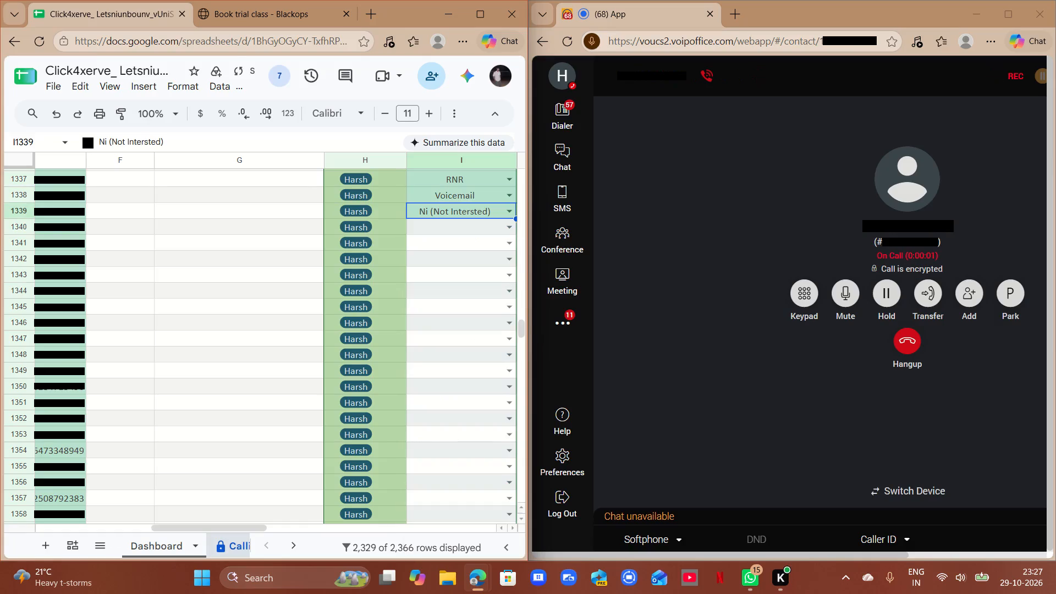
Copy the phone number in cell E1341, end the active call and dial the copied number.
scroll(448, 179, down, 1)
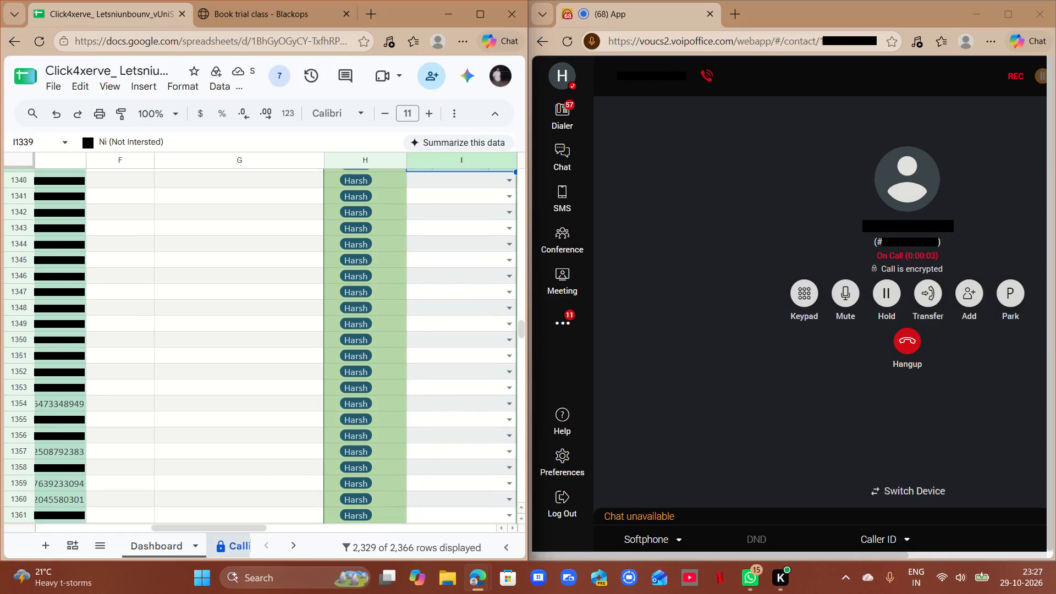
click(75, 194)
key(ctrl+c)
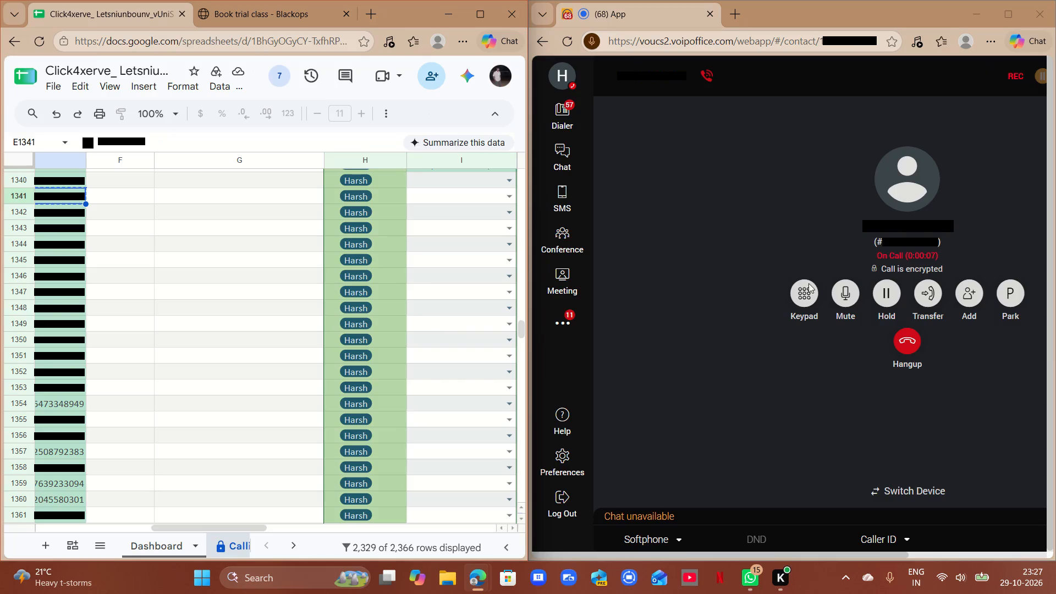
click(905, 337)
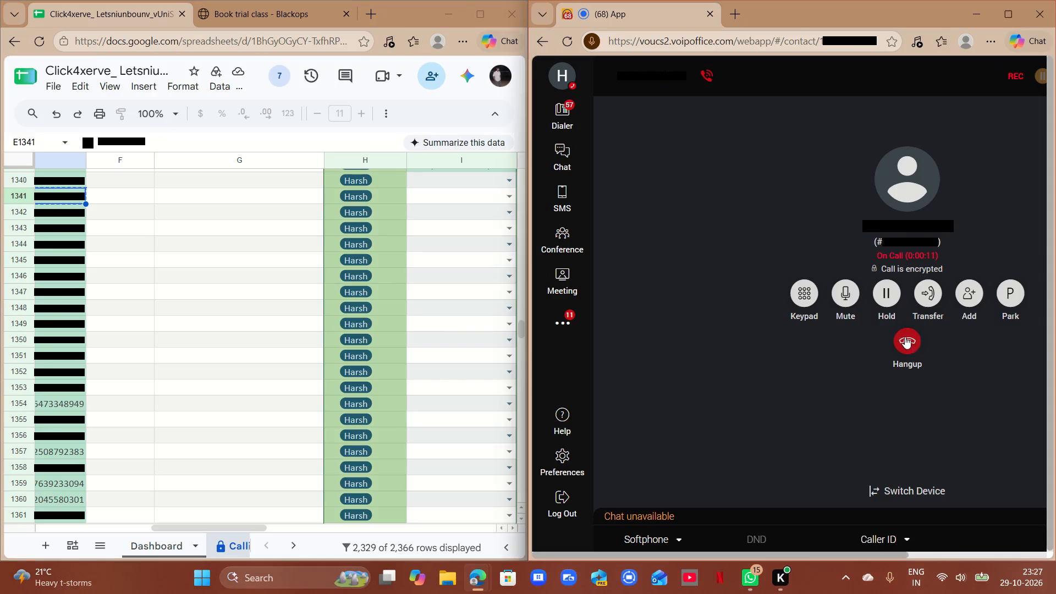
click(713, 139)
key(ctrl+v)
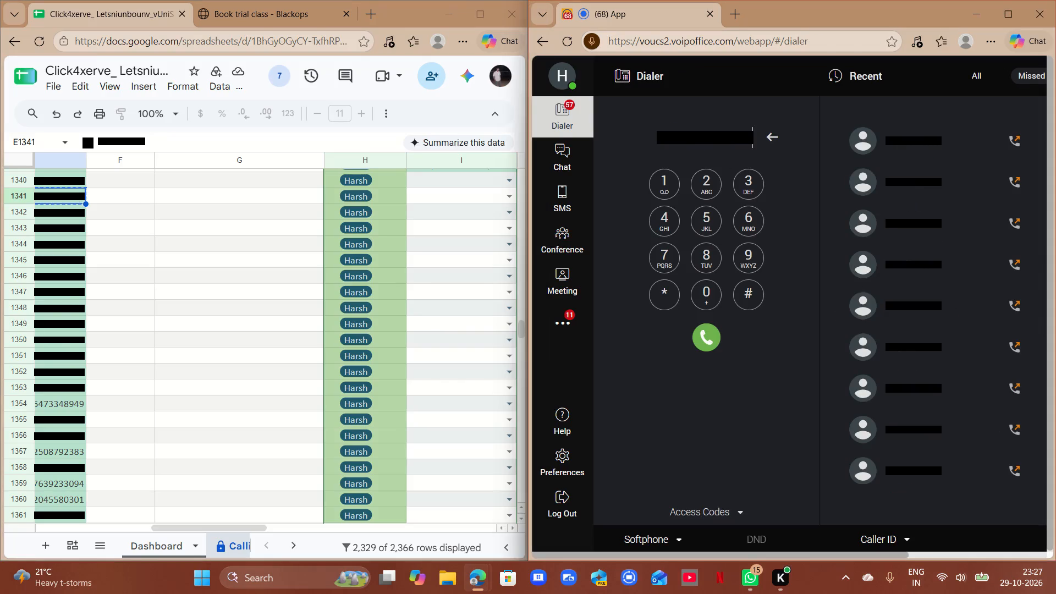
key(Return)
Set the call status of row 1340 in column I to Ni (Not Intersted).
click(454, 185)
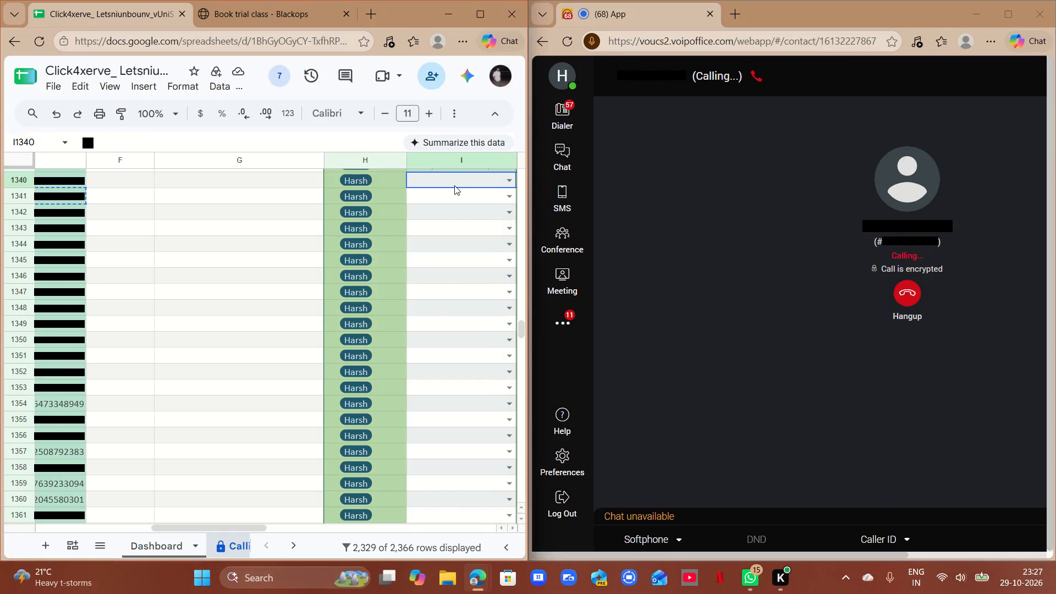
key(n)
key(Return)
Copy the phone number in cell E1342 for the next call.
scroll(454, 185, down, 1)
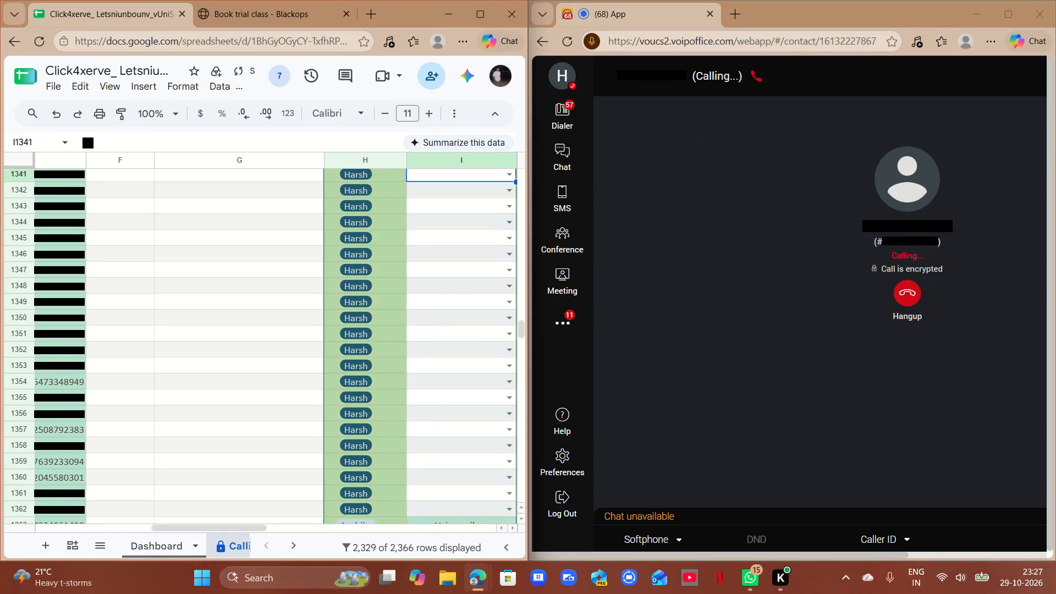
click(66, 196)
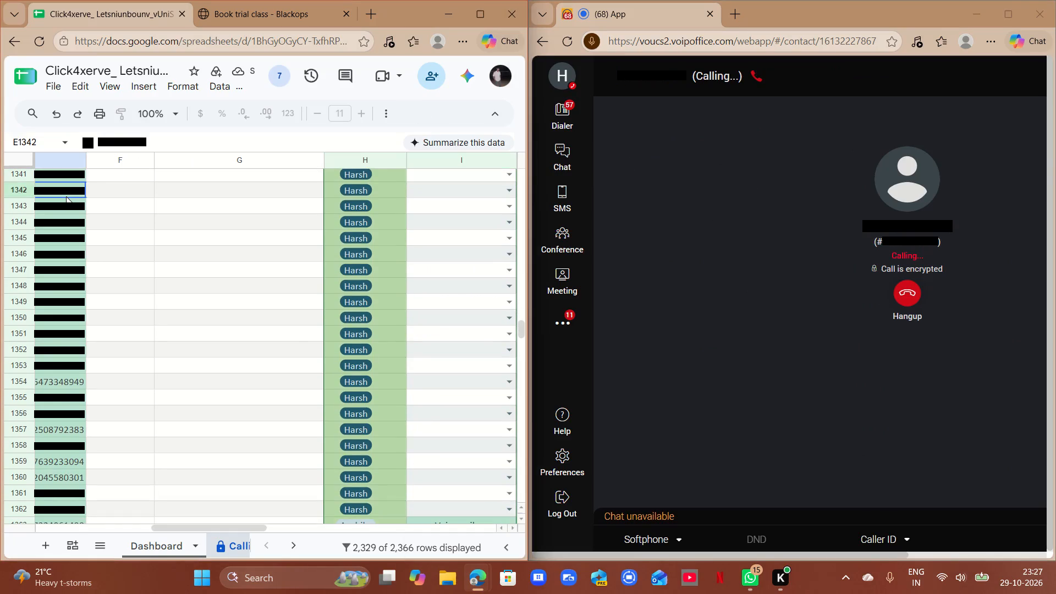
key(ctrl+c)
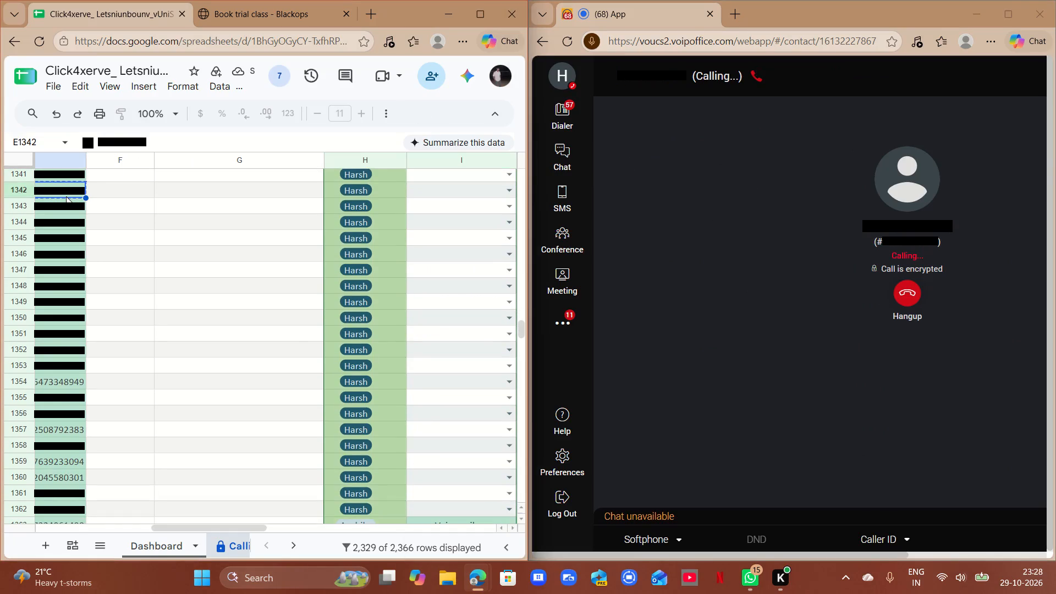
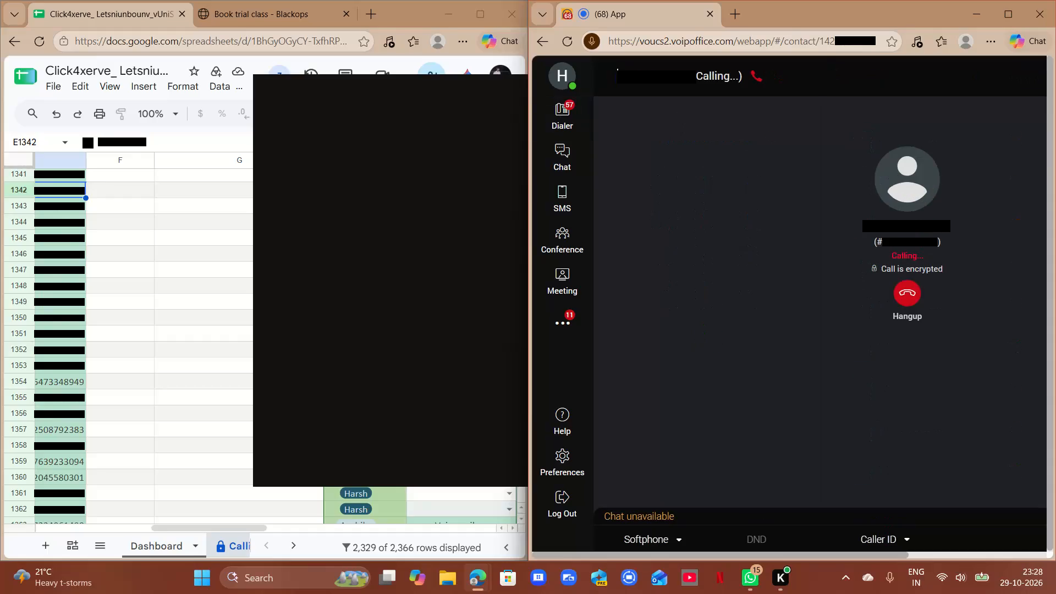
Set the call status of row 1341 in column I to Hung up/Disconneted.
click(77, 172)
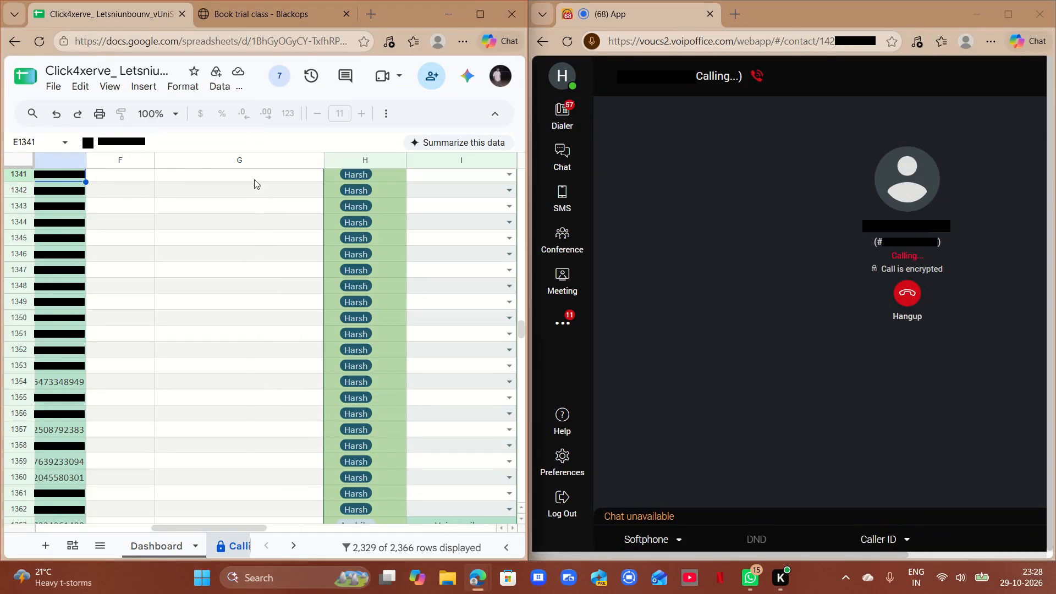
click(434, 178)
key(h)
key(Up)
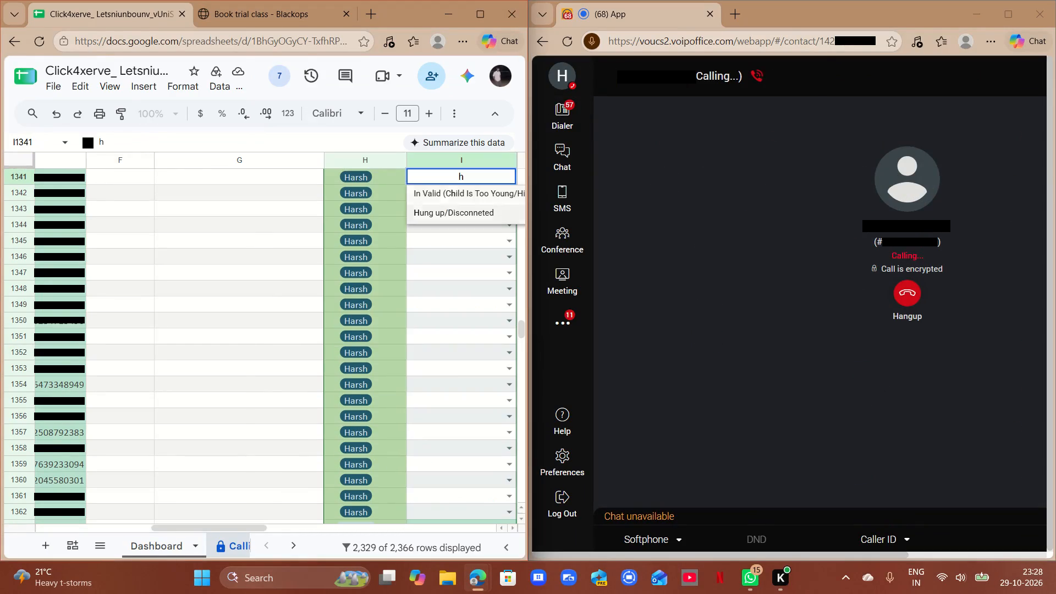
key(Return)
Copy the phone number in cell E1343, end the active call and dial the copied number.
scroll(434, 178, down, 1)
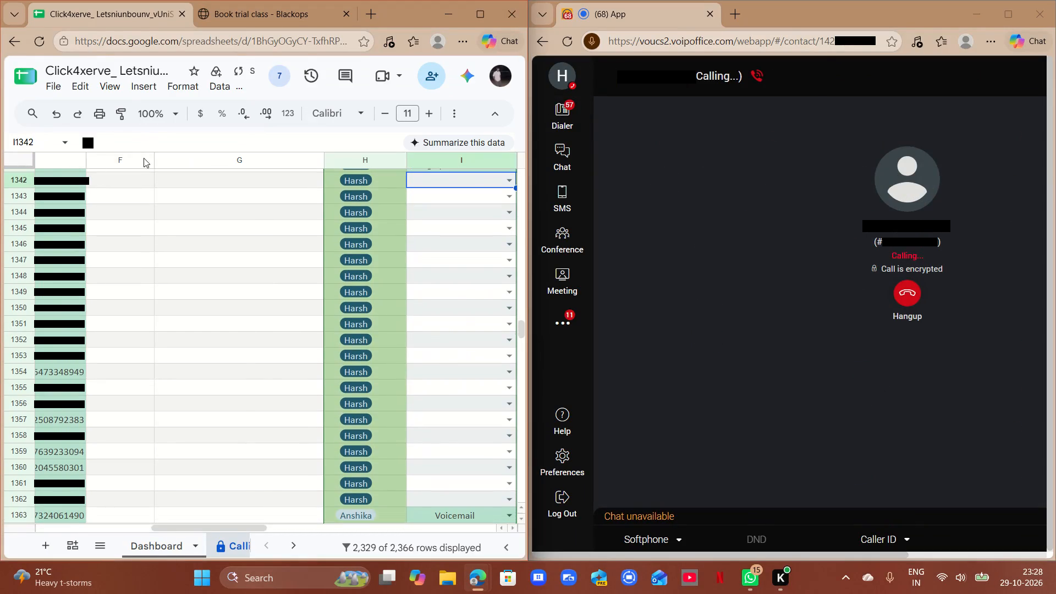
click(56, 189)
key(ctrl+c)
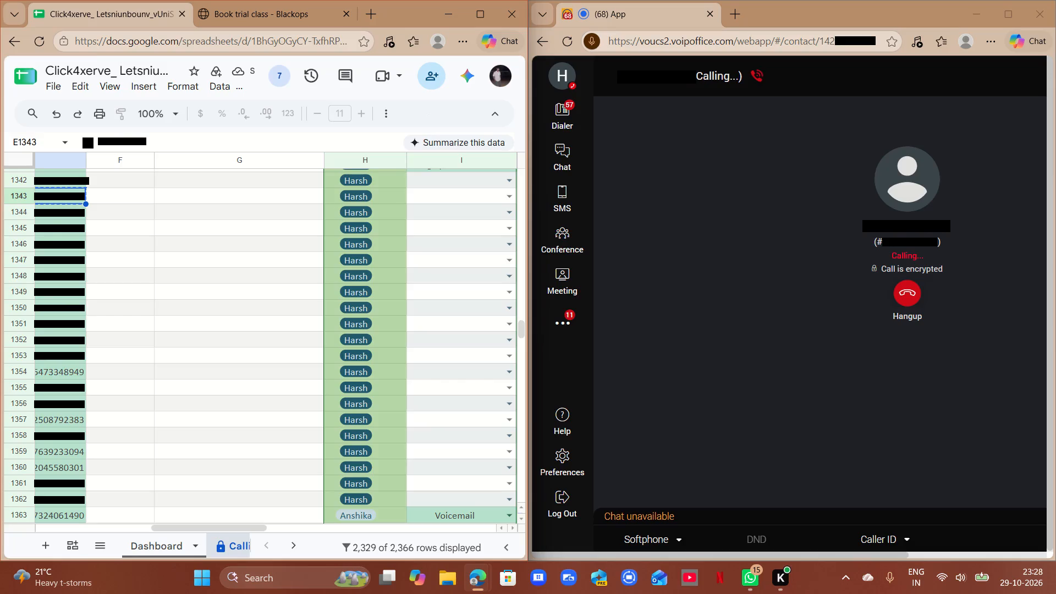
click(152, 547)
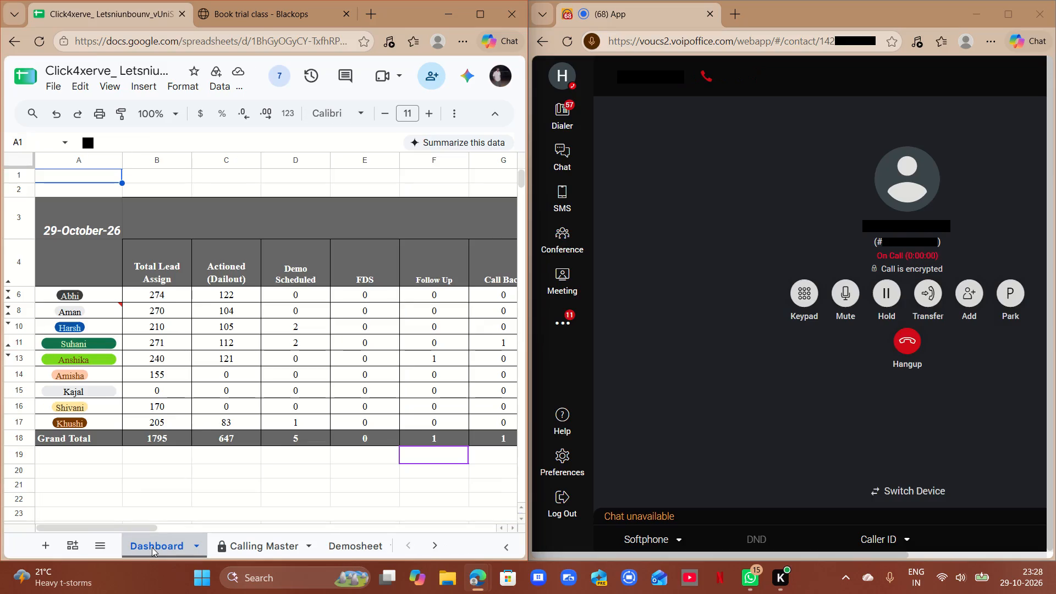
click(239, 543)
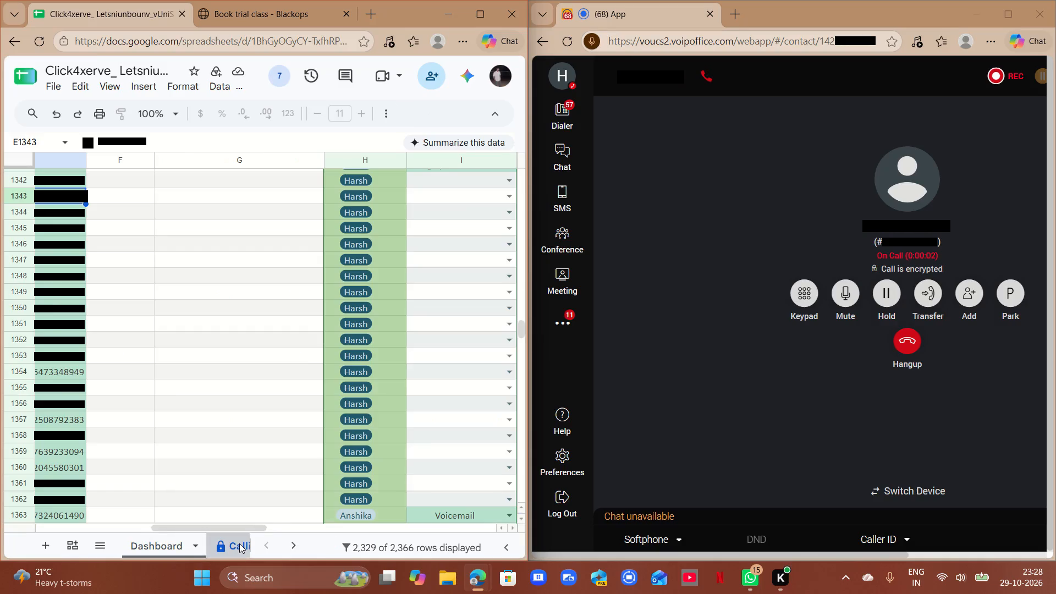
click(900, 331)
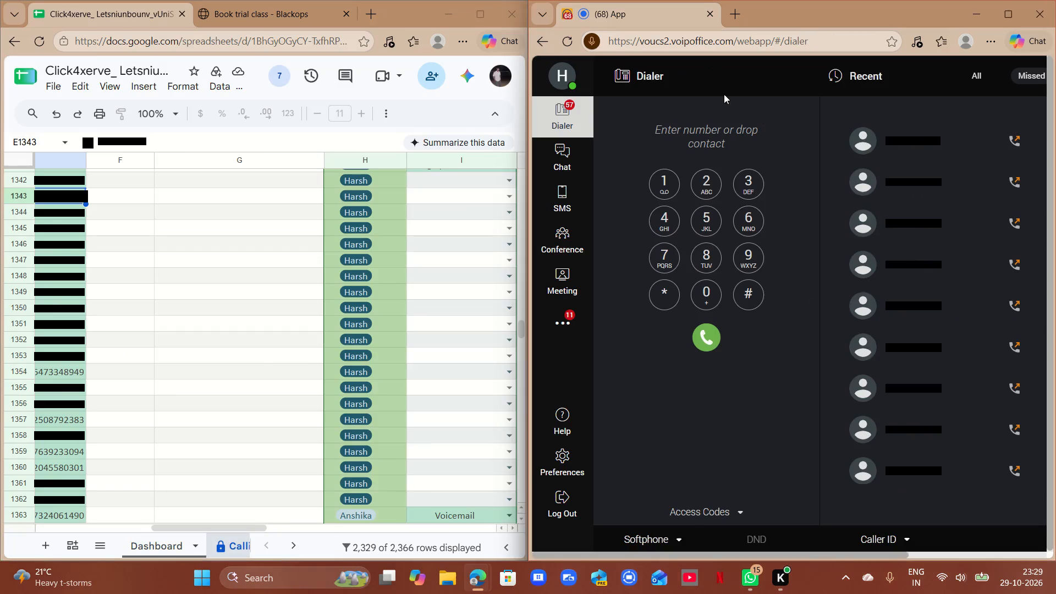
click(691, 129)
key(ctrl+v)
key(Return)
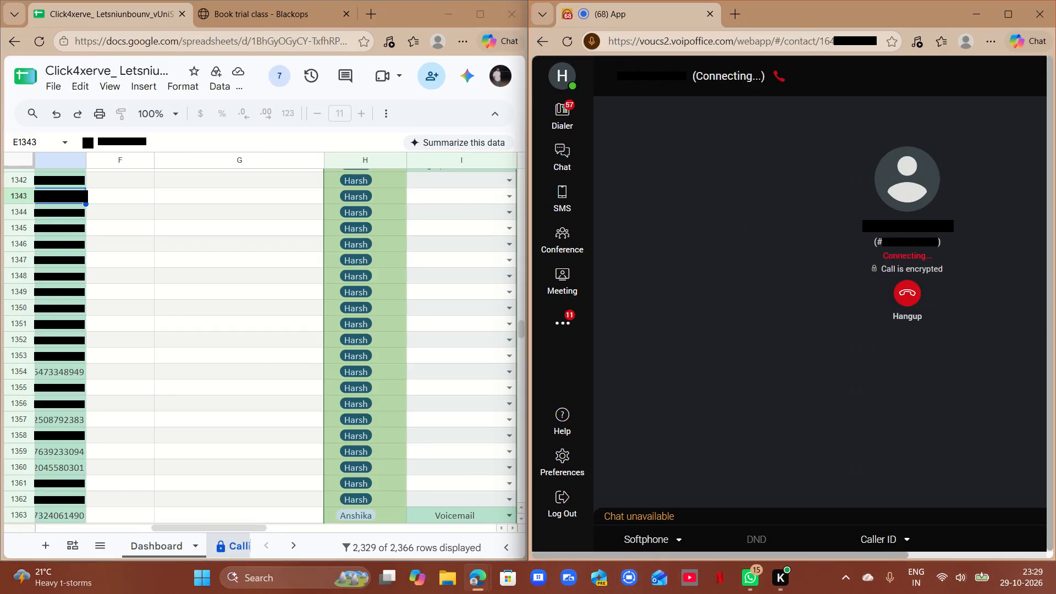
Copy the phone number in cell E1344, end the active call and dial the copied number.
click(74, 215)
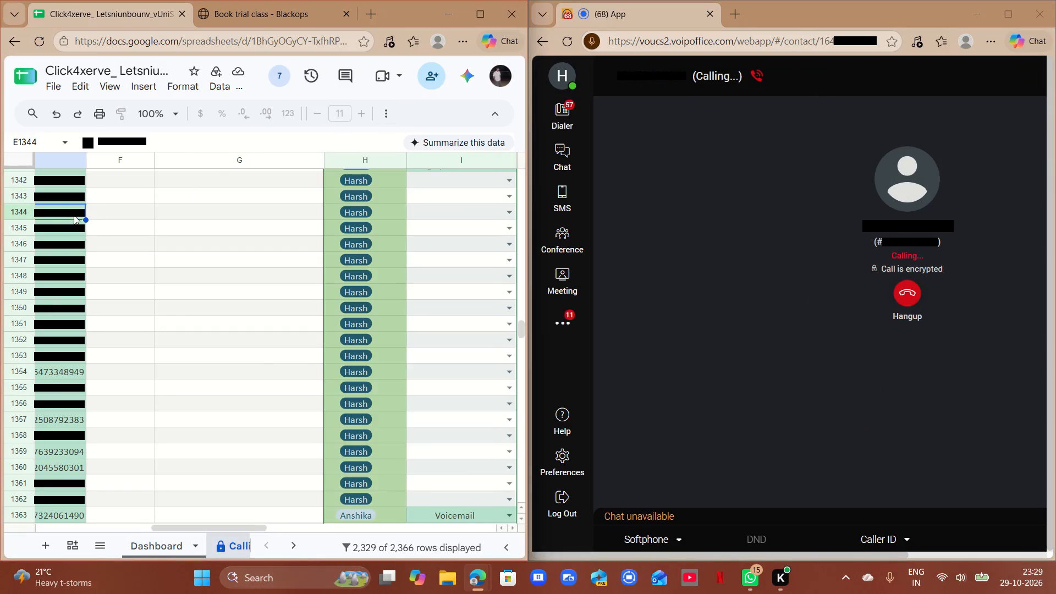
key(ctrl+c)
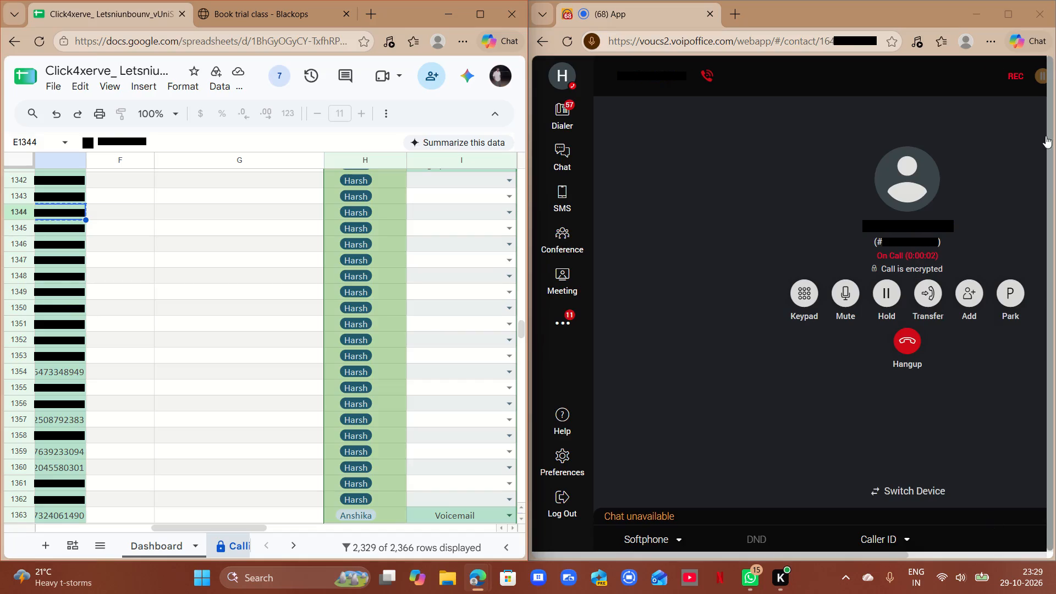
click(904, 340)
click(684, 147)
key(ctrl+v)
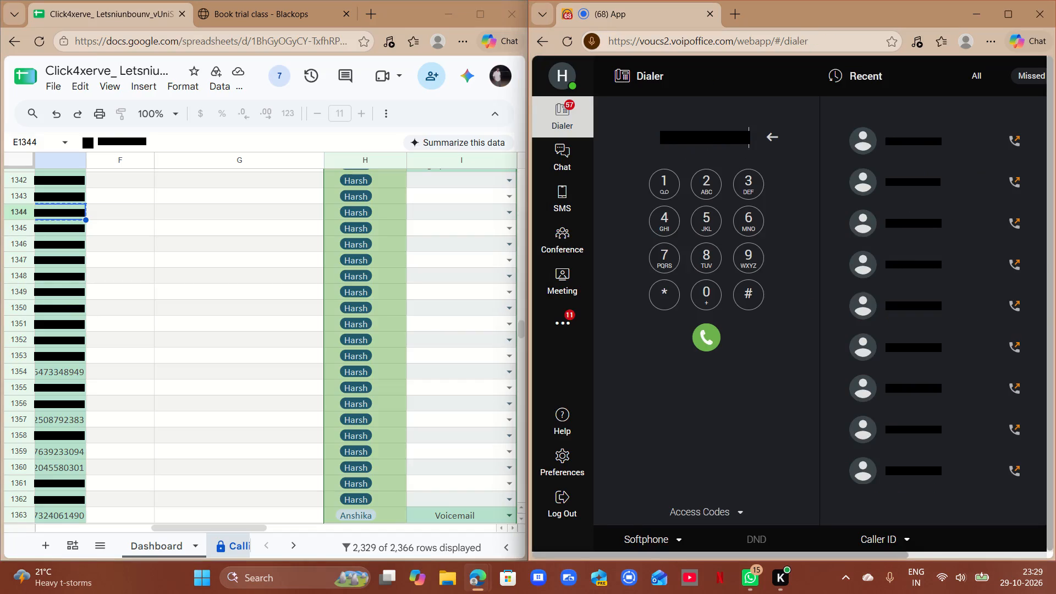
key(Return)
Copy the phone number in cell E1345 for the next call.
click(73, 232)
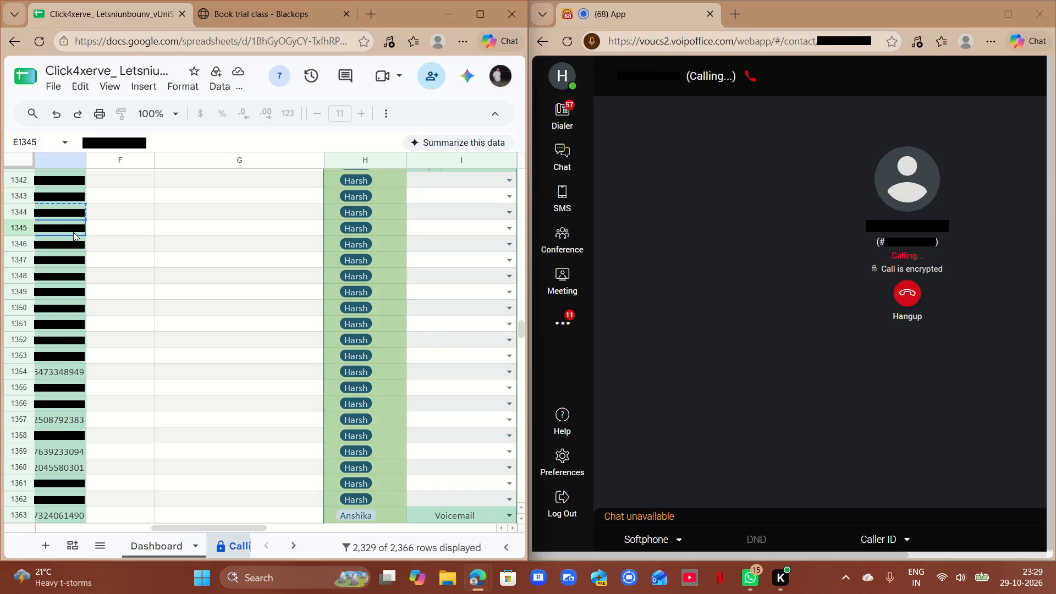
key(ctrl+c)
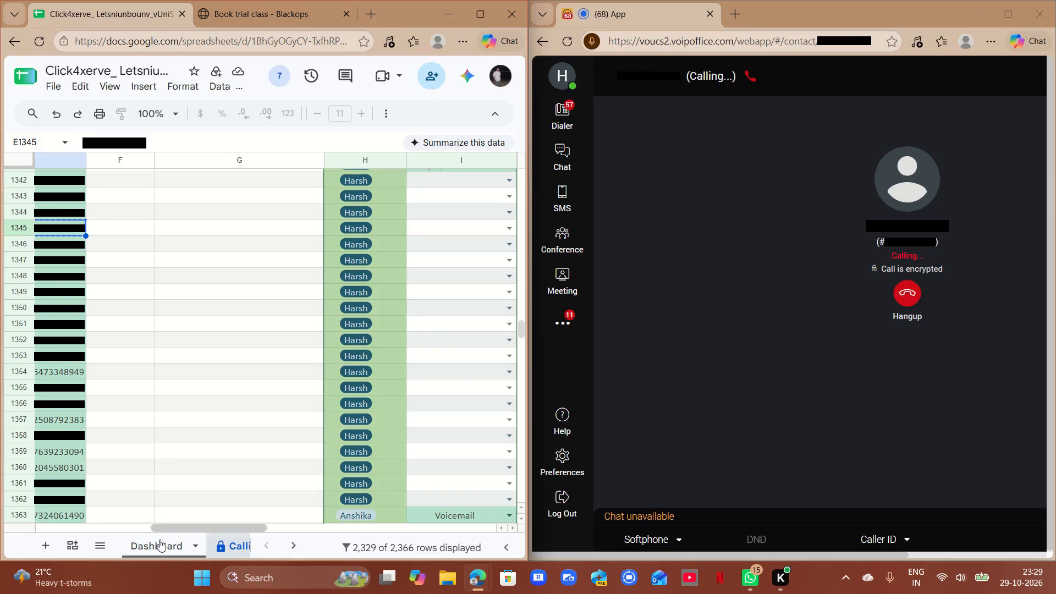
Review the Dashboard and the latest demo bookings across the Demosheet's columns, then return to the Calling Master sheet.
click(159, 549)
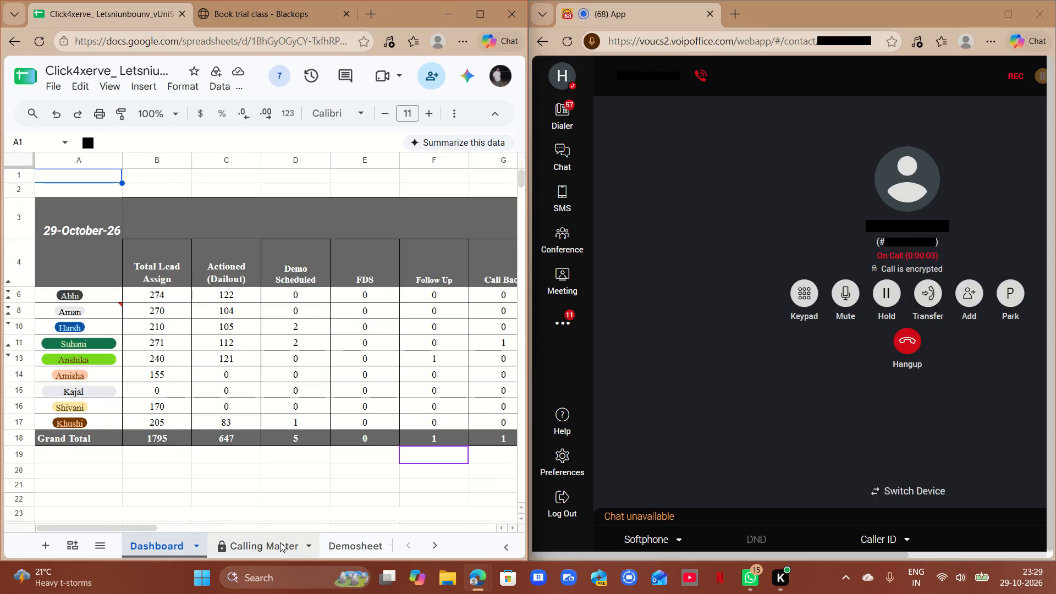
click(365, 548)
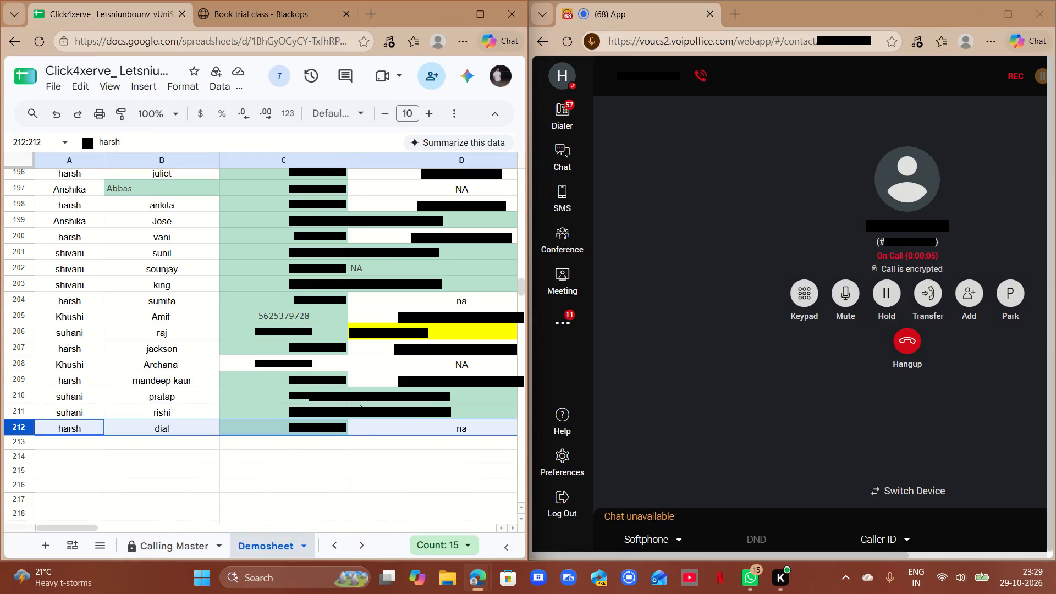
click(327, 437)
scroll(327, 437, left, 5)
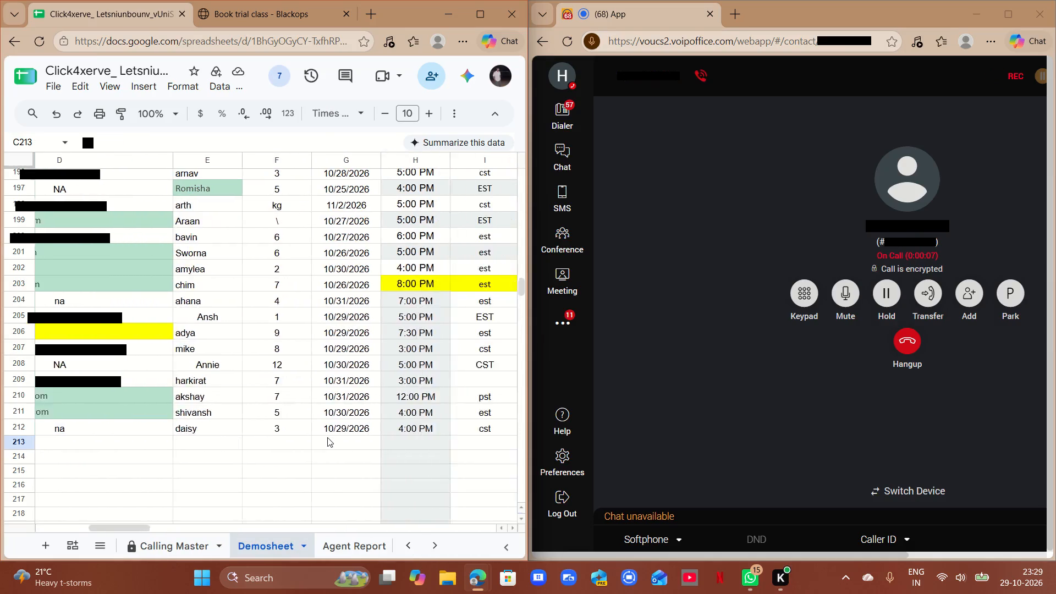
scroll(327, 437, left, 4)
scroll(327, 437, right, 1)
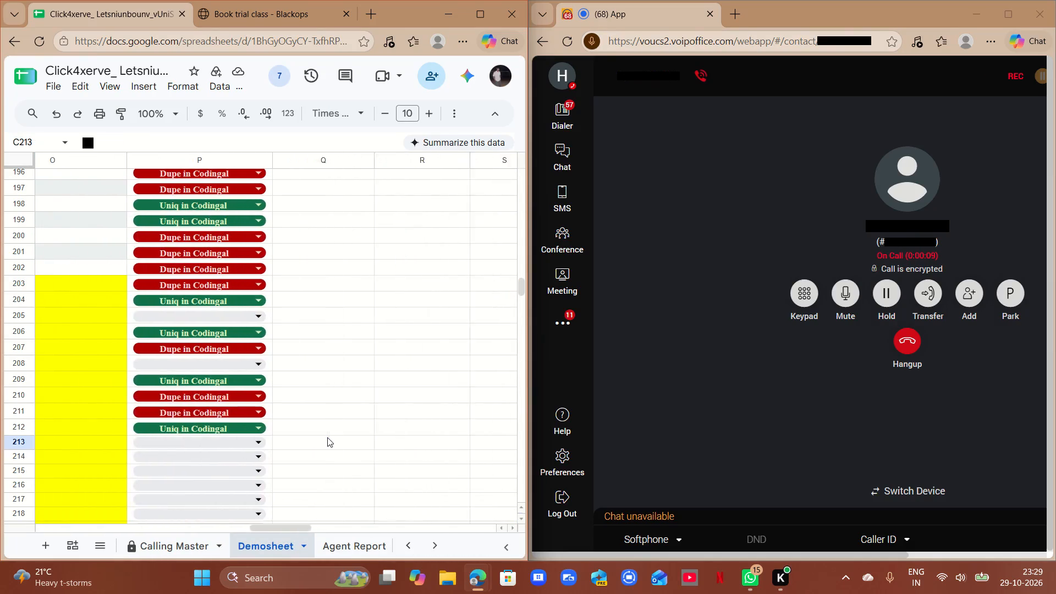
scroll(327, 437, right, 5)
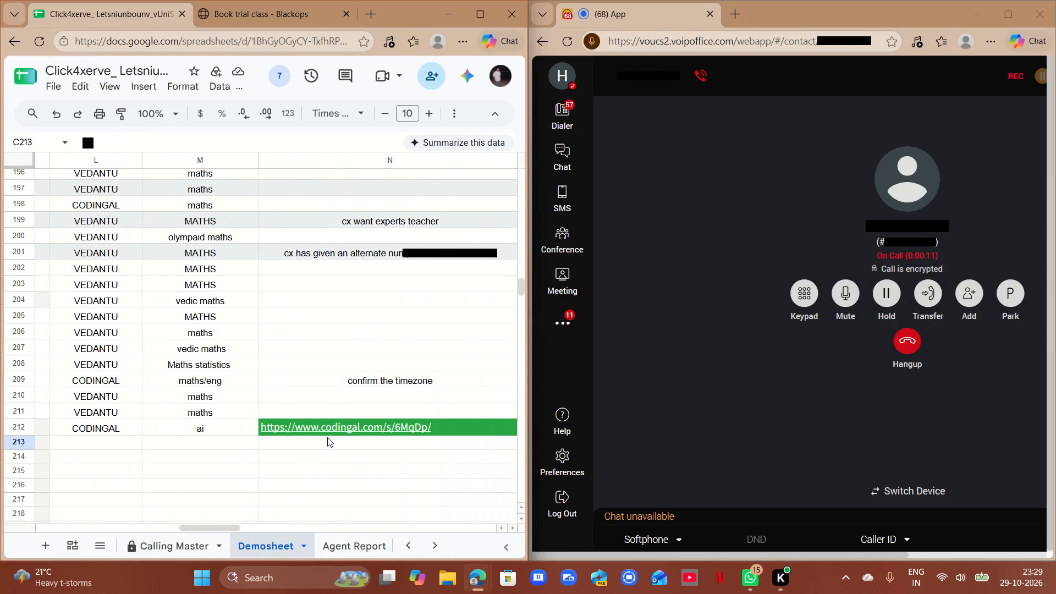
scroll(327, 437, up, 1)
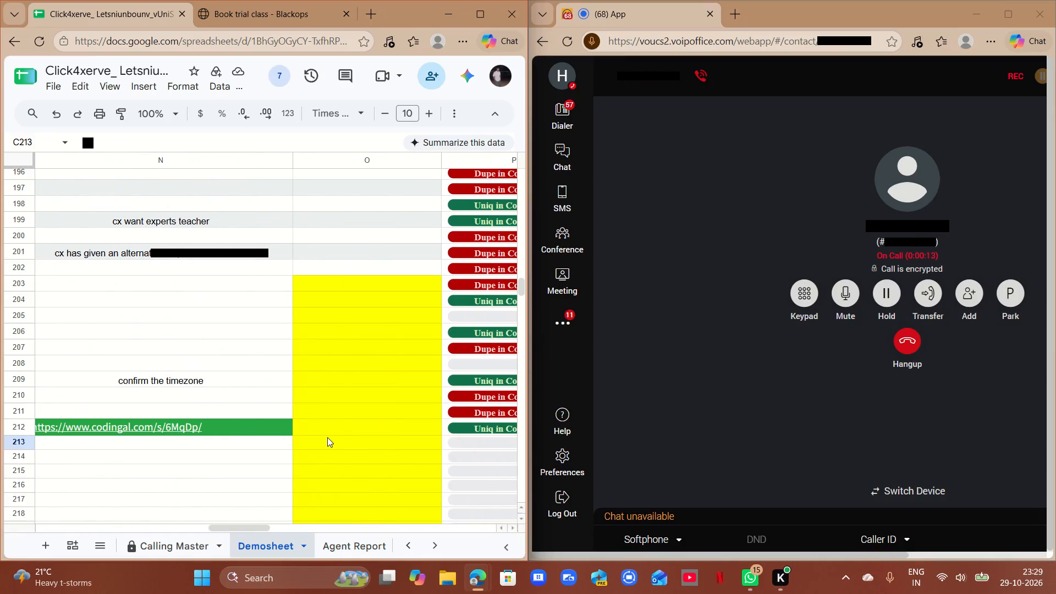
scroll(327, 437, up, 1)
scroll(327, 437, right, 4)
scroll(327, 437, left, 7)
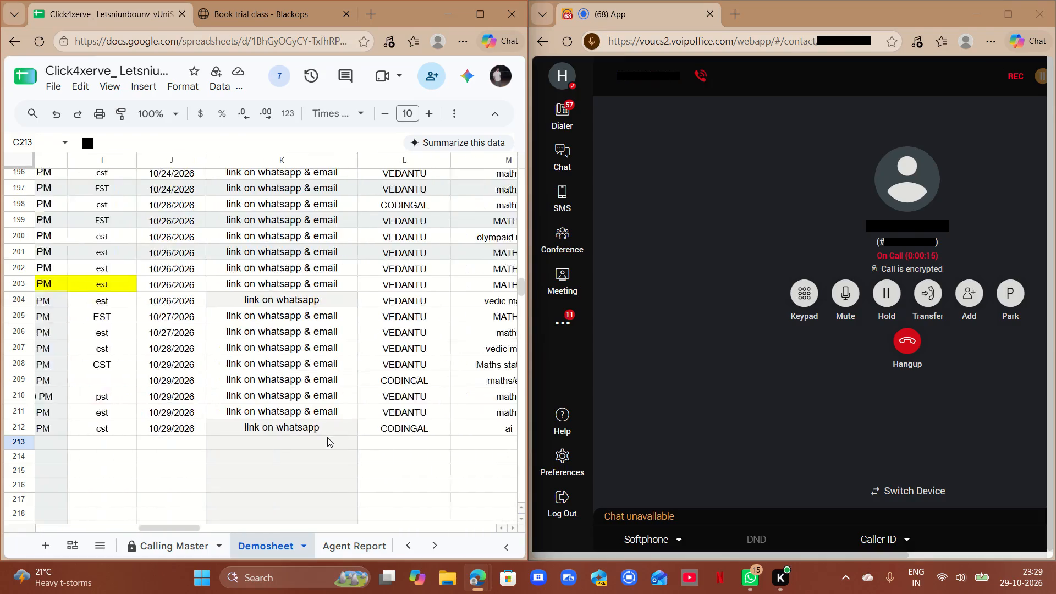
scroll(327, 437, left, 3)
scroll(327, 437, right, 6)
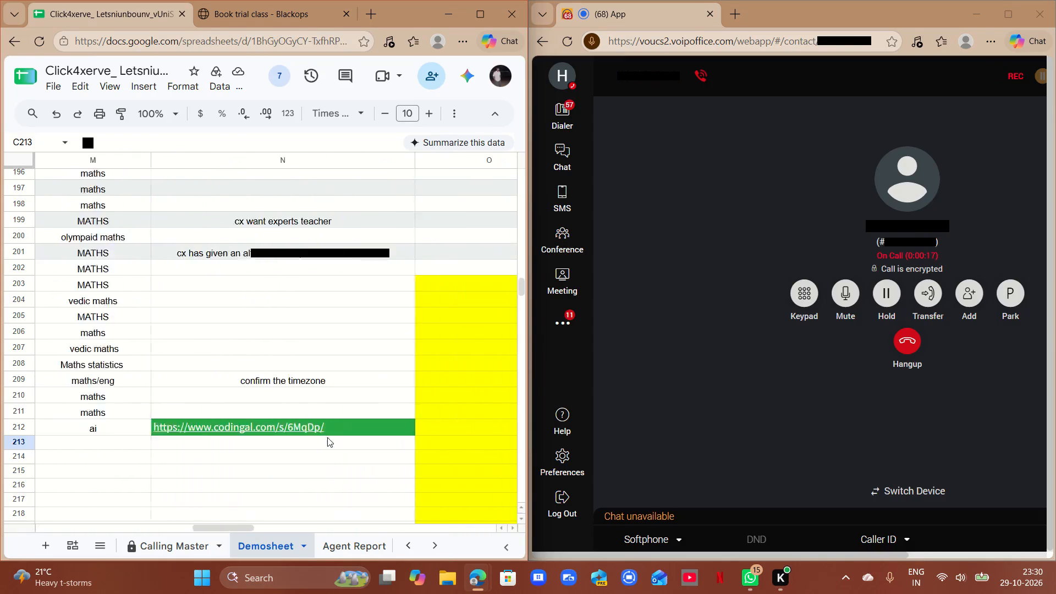
scroll(327, 437, right, 5)
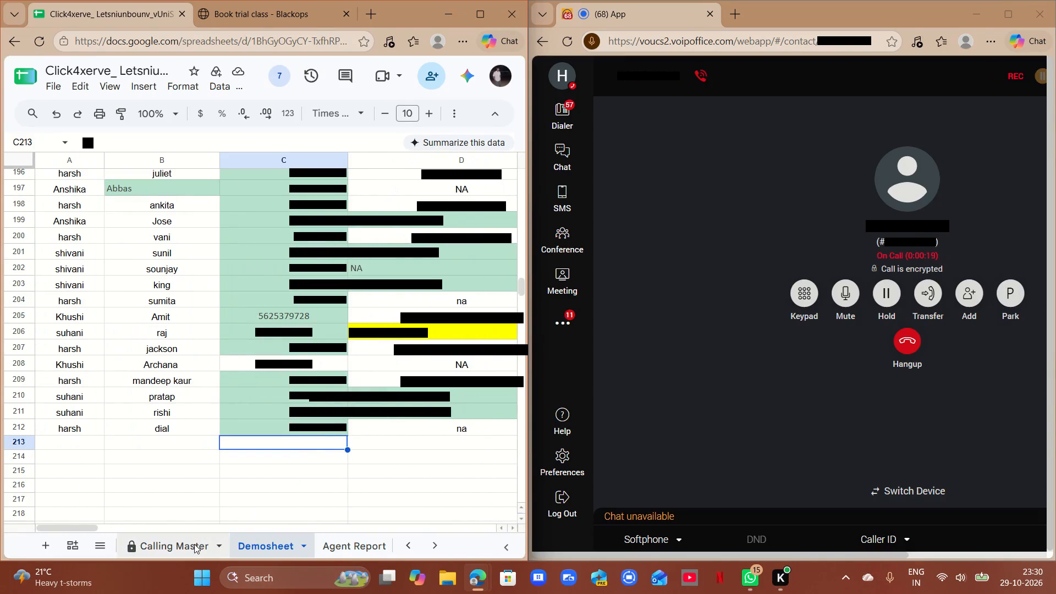
click(194, 544)
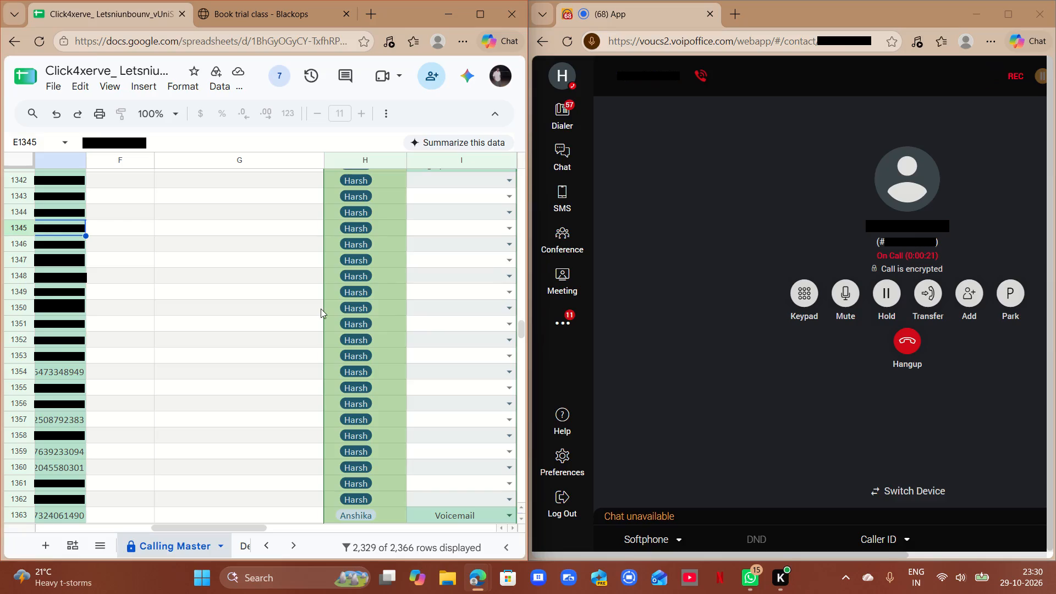
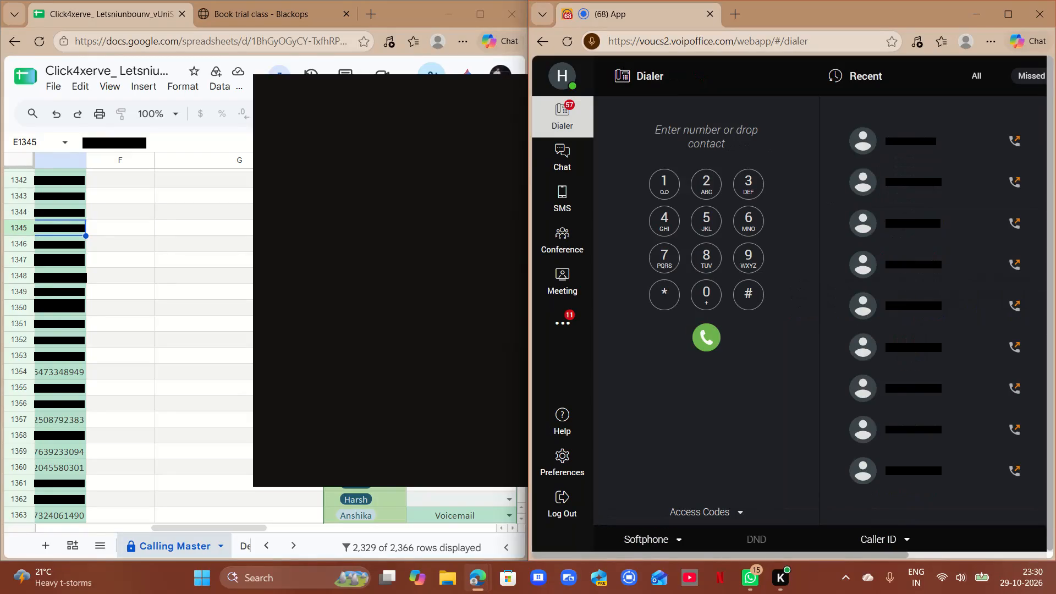
Dial the phone number copied from cell E1345 in the web dialer.
click(717, 143)
key(ctrl+v)
key(Return)
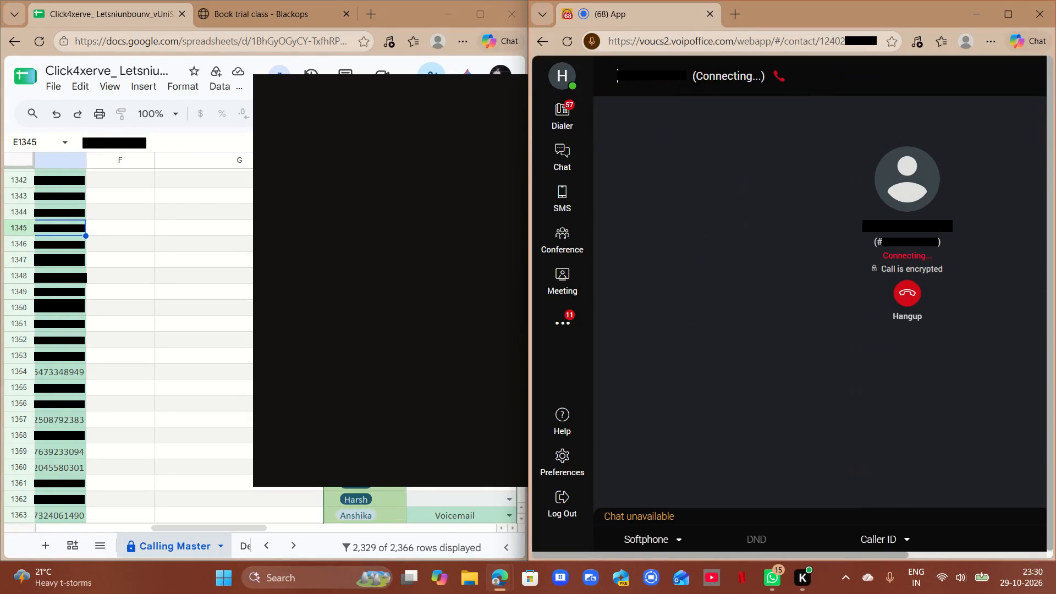
Copy the phone number in cell E1346, end the active call and dial the copied number.
click(59, 241)
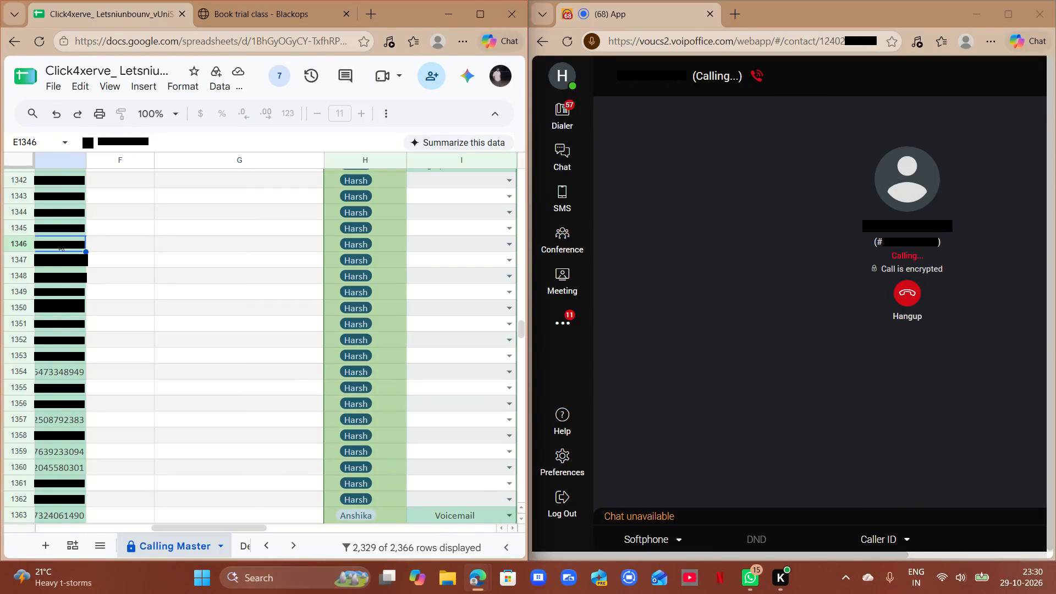
key(ctrl+c)
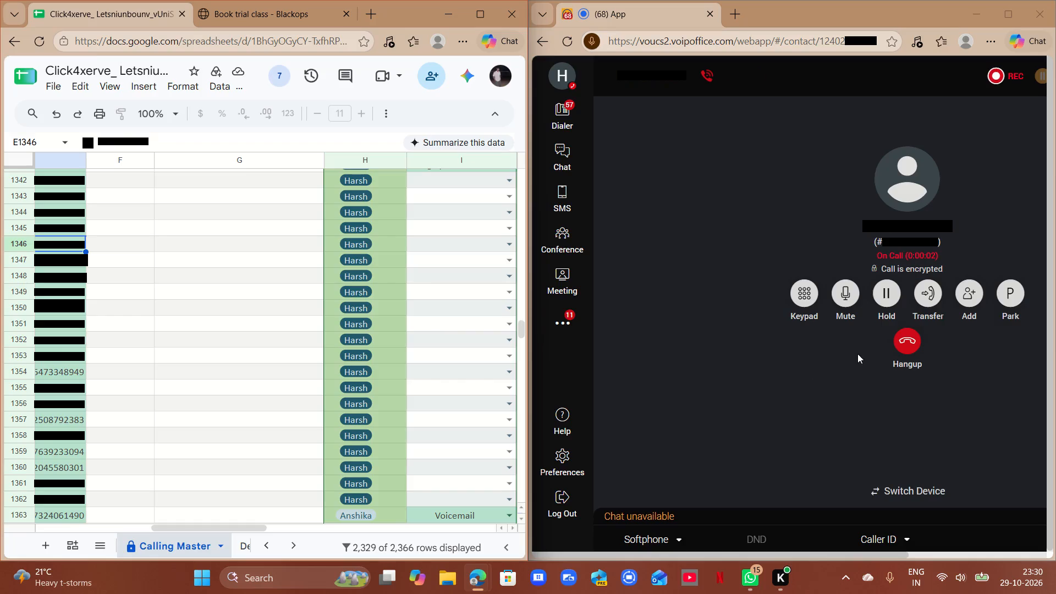
click(909, 340)
click(722, 144)
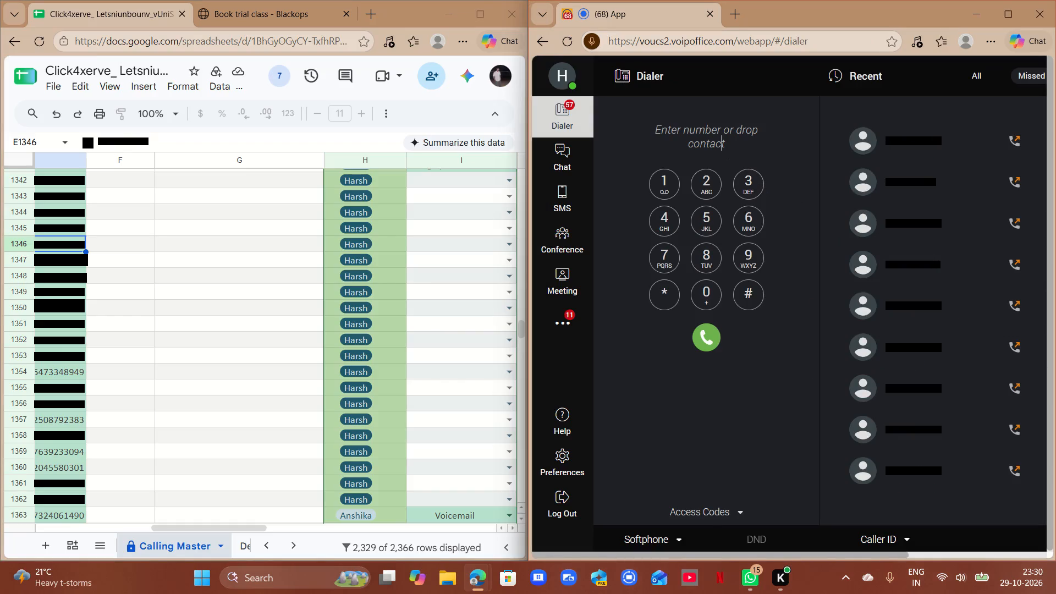
key(ctrl+v)
key(Return)
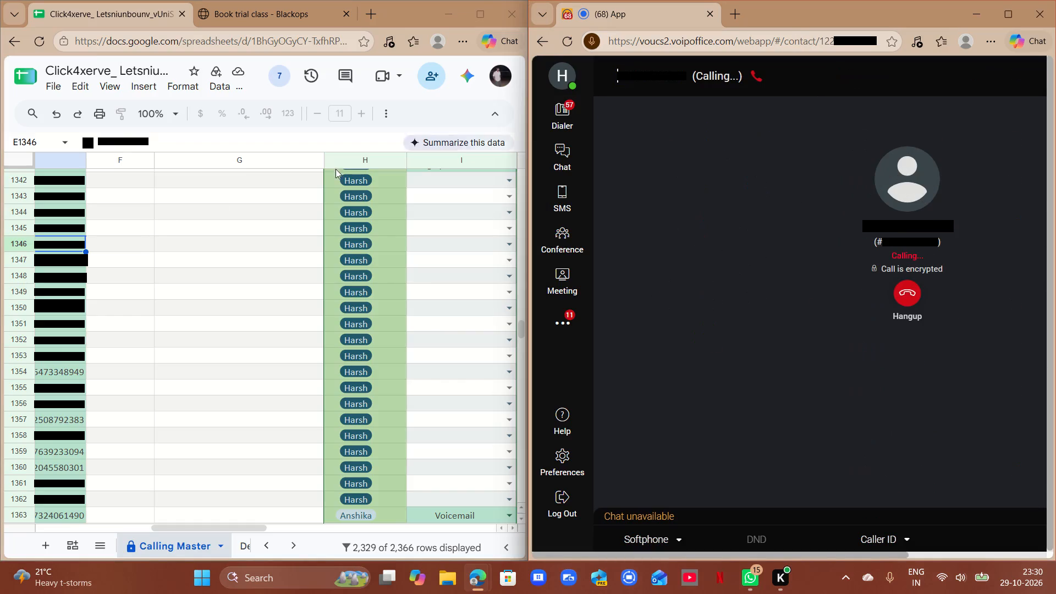
Copy the phone number in cell E1347, end the active call and dial the copied number.
click(70, 265)
key(ctrl+c)
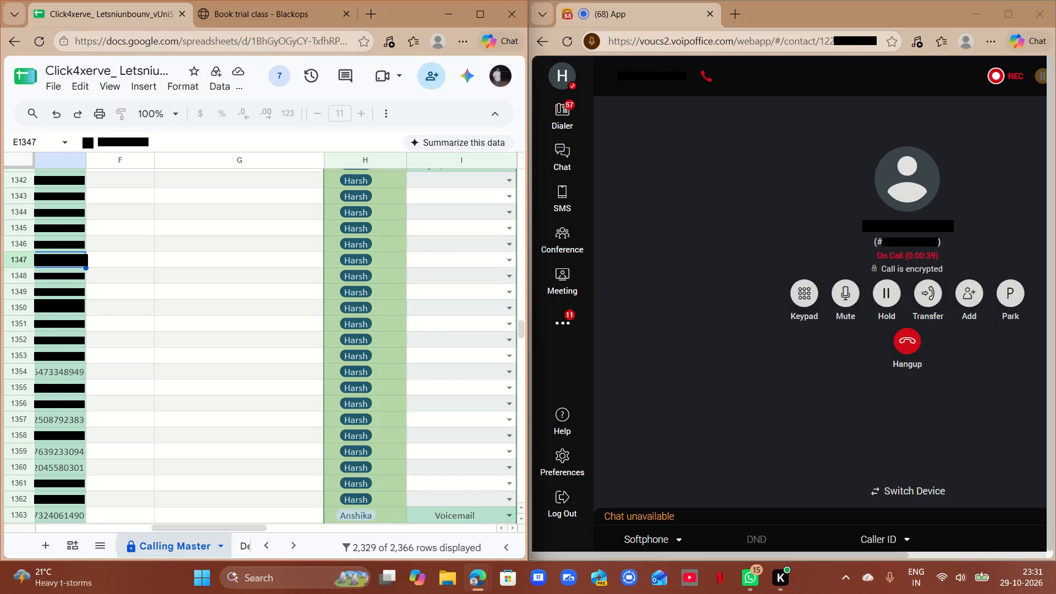
click(911, 345)
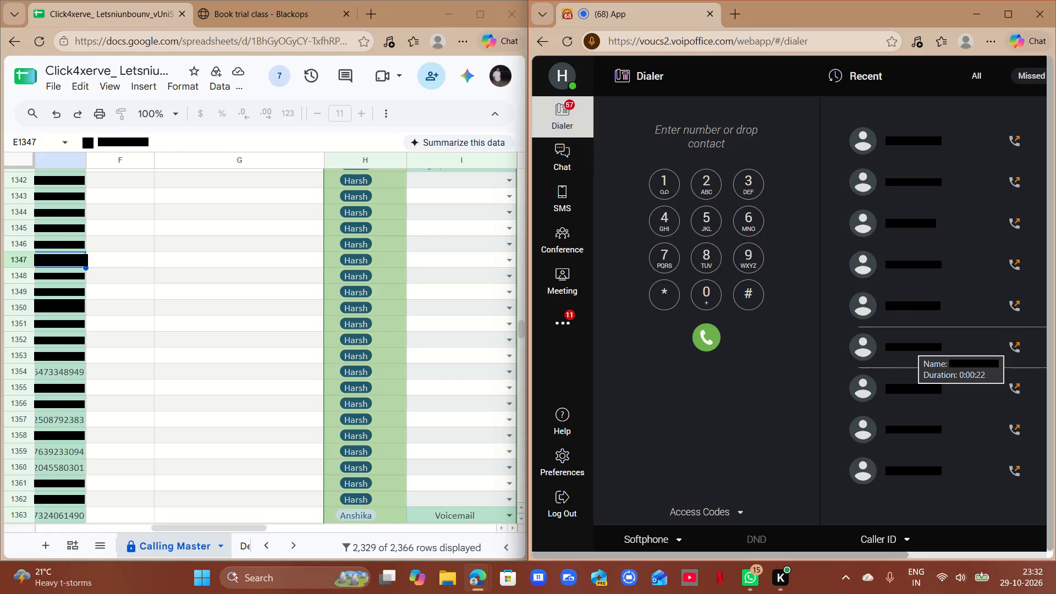
click(688, 152)
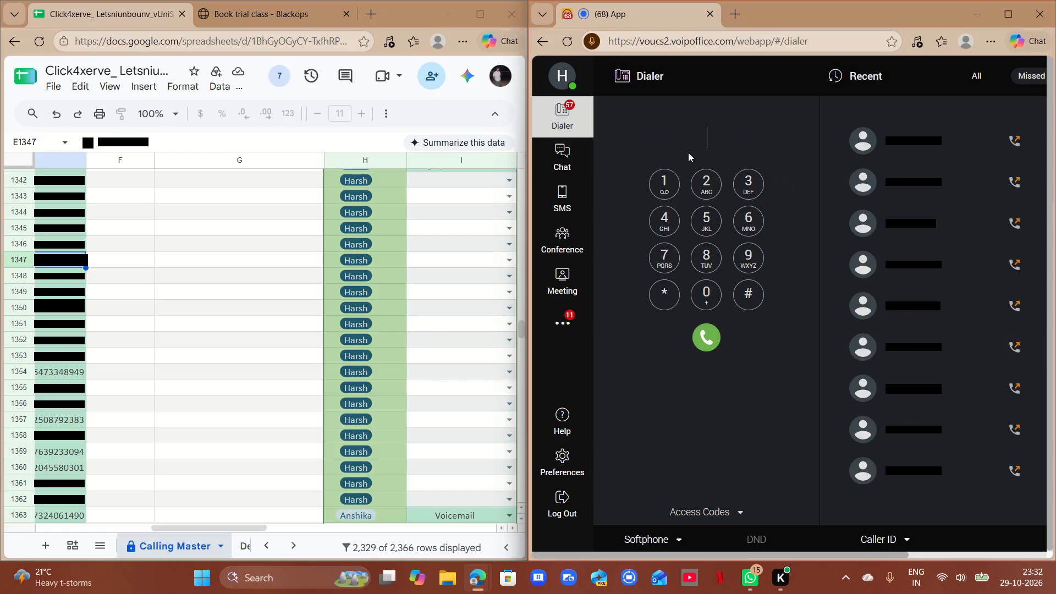
key(ctrl+v)
key(Return)
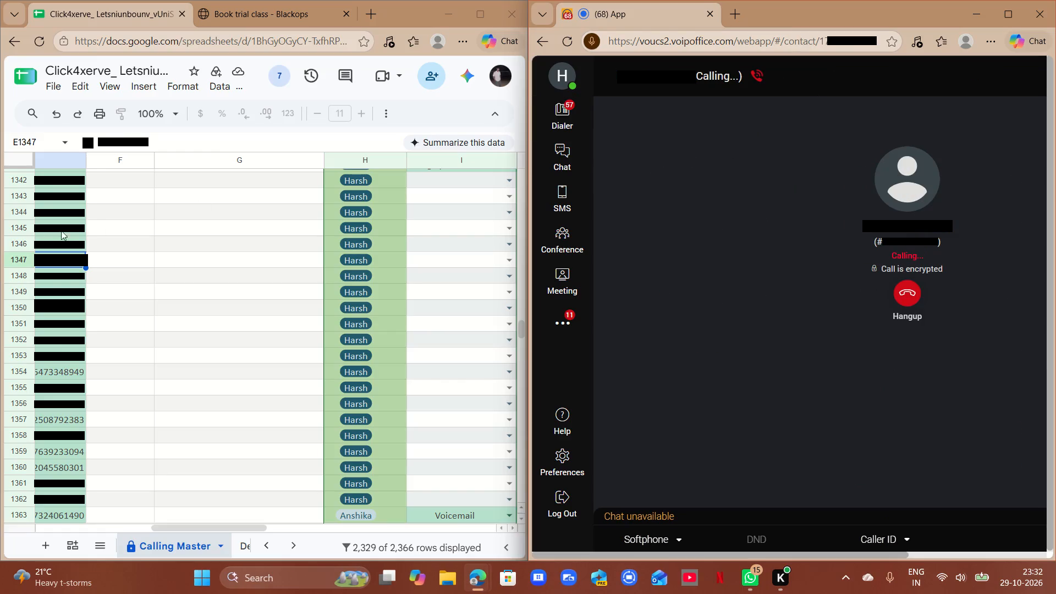
Set the call outcome in cell I1346 to Ni (Not Intersted).
click(16, 242)
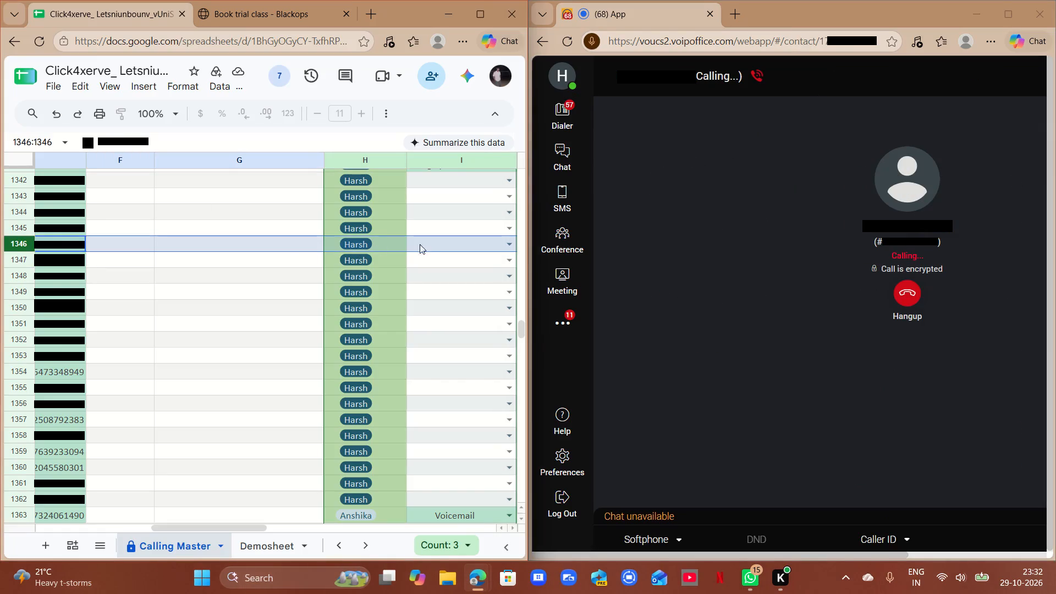
click(432, 240)
key(n)
key(Return)
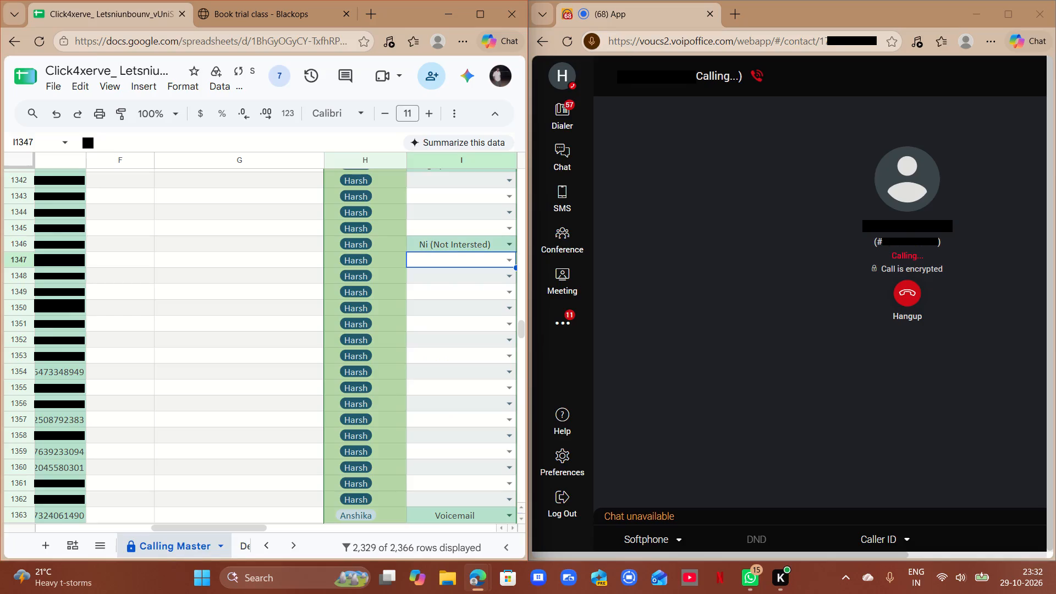
click(442, 222)
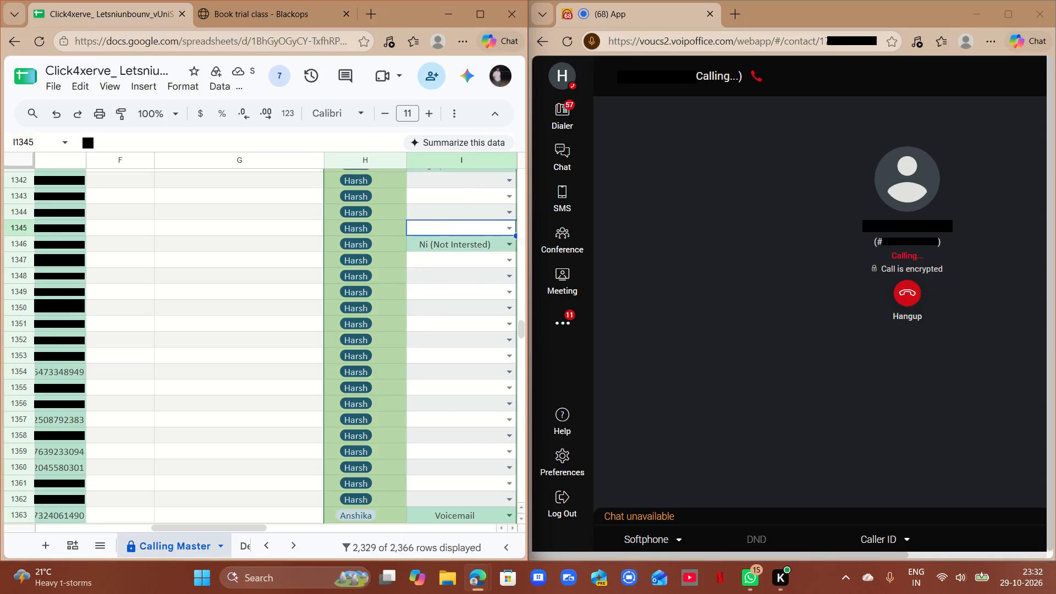
key(v)
key(Up)
key(Return)
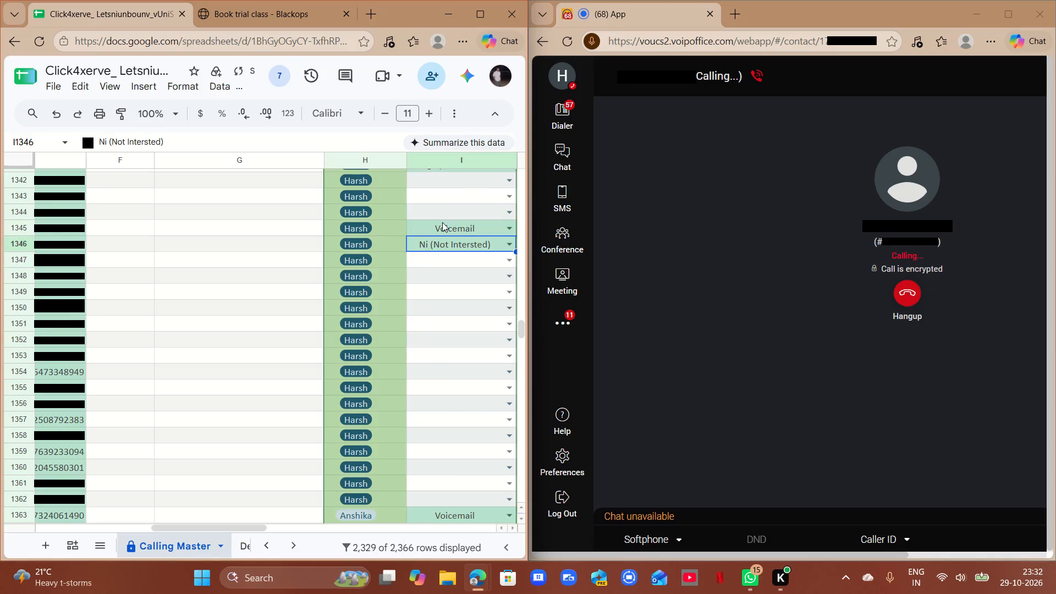
click(445, 222)
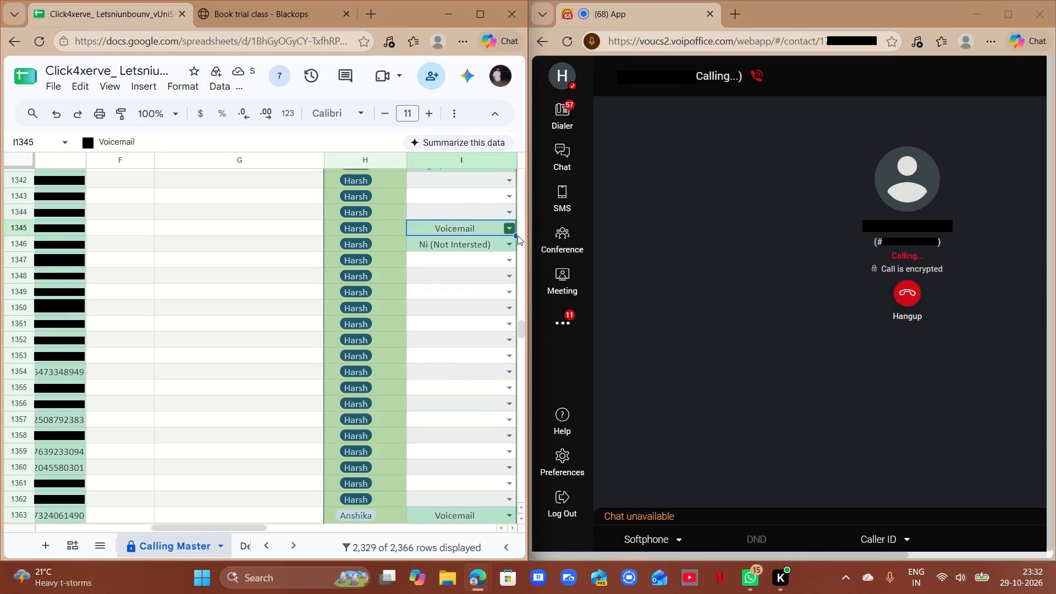
drag(514, 235, 501, 188)
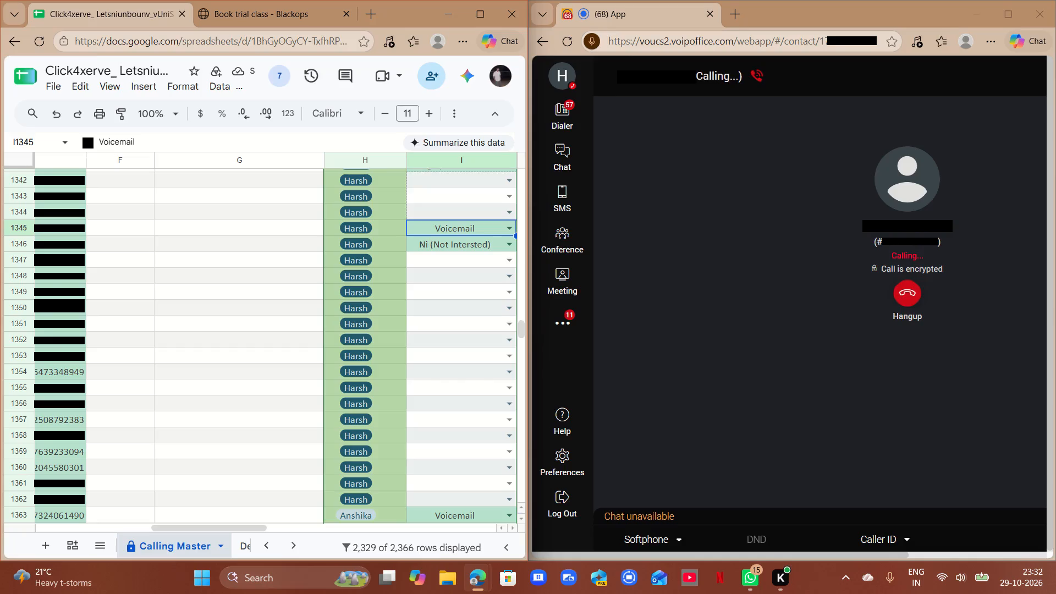
drag(501, 188, 499, 183)
Copy the phone number in cell E1348 and dial it once the current call is over.
scroll(499, 183, down, 1)
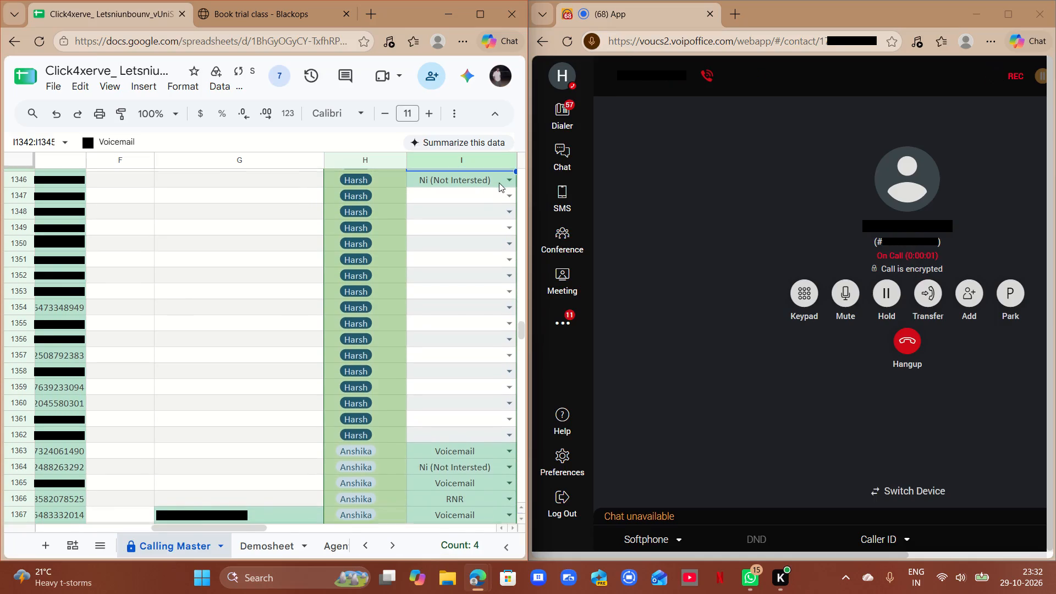
scroll(499, 183, down, 1)
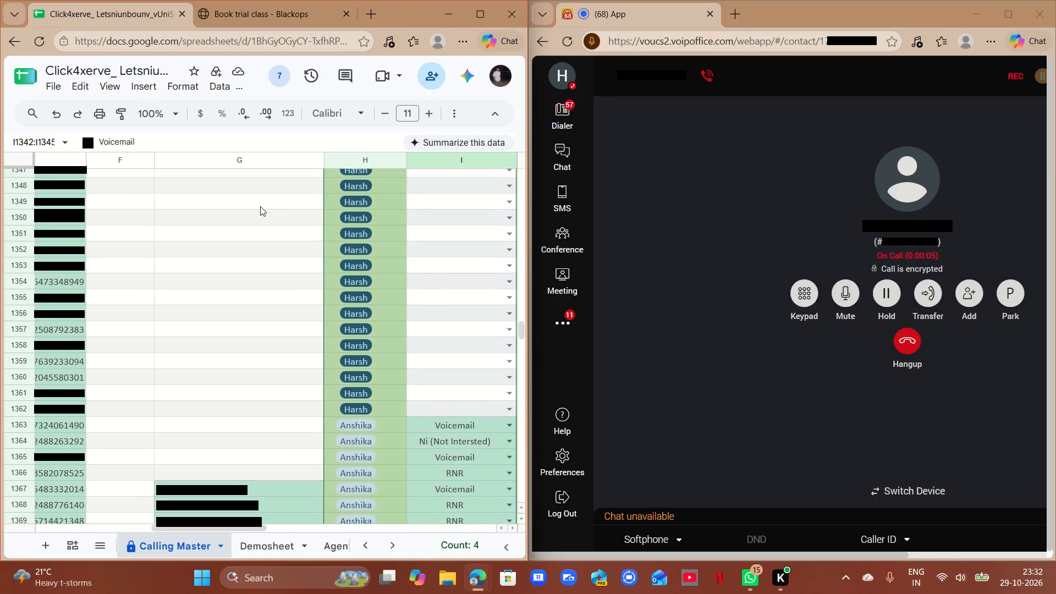
click(68, 191)
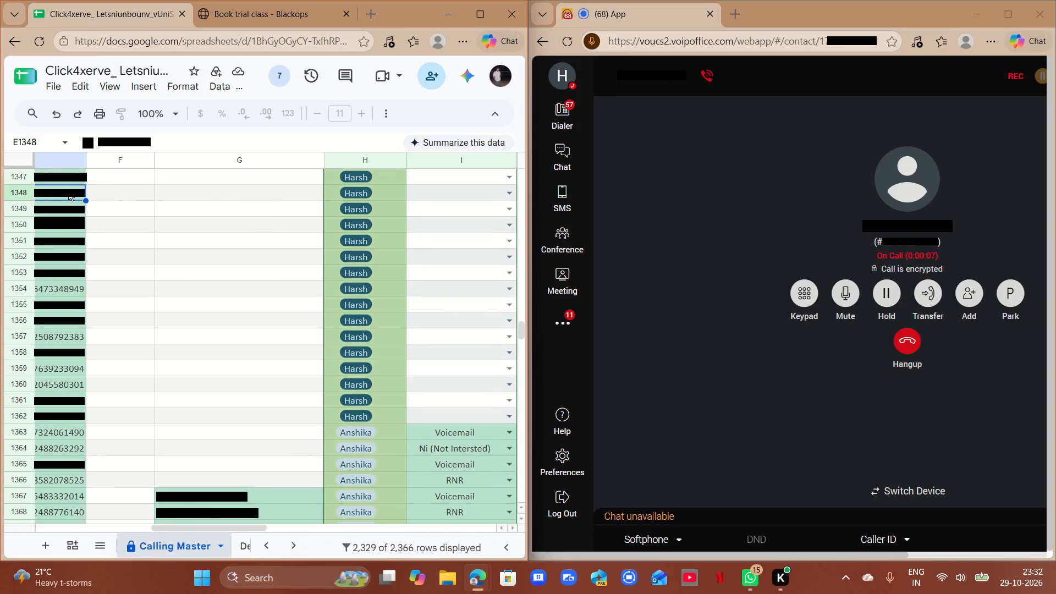
key(ctrl+c)
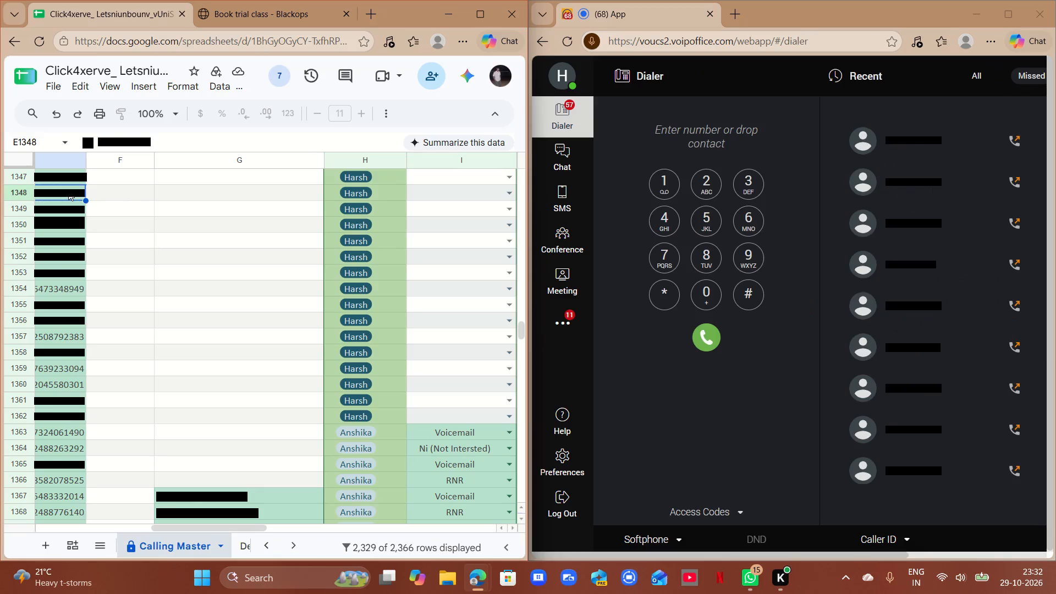
click(730, 146)
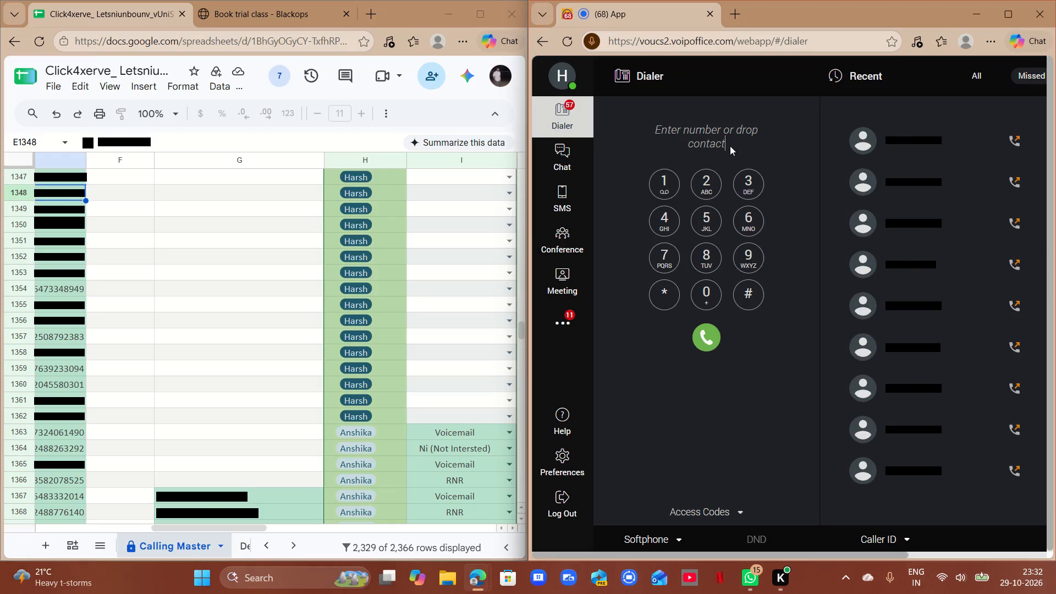
key(ctrl+v)
key(Return)
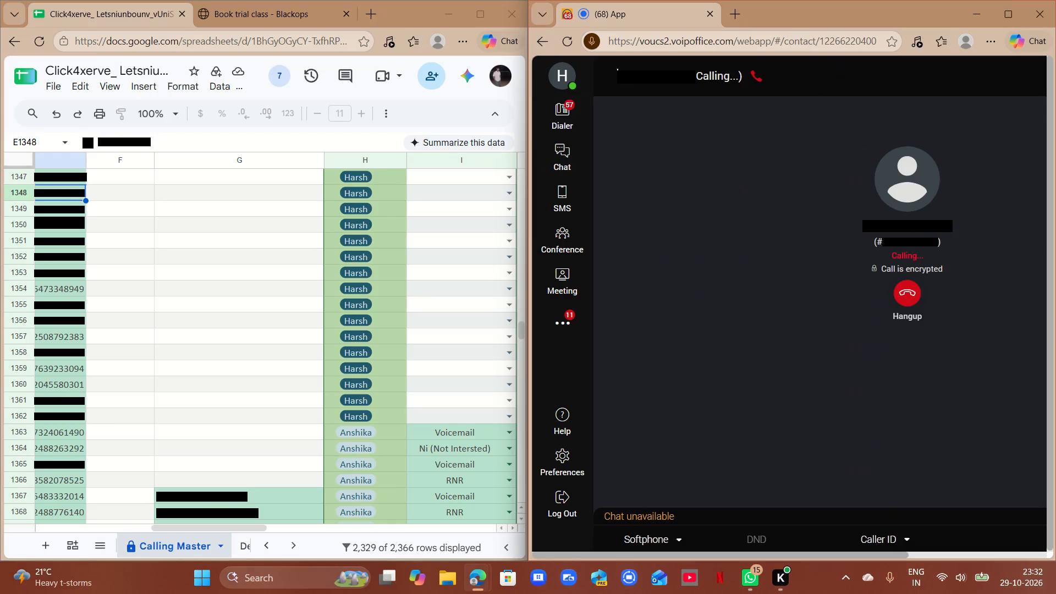
Set the call outcome in cell I1347 to Hung up/Disconneted.
click(456, 178)
key(n)
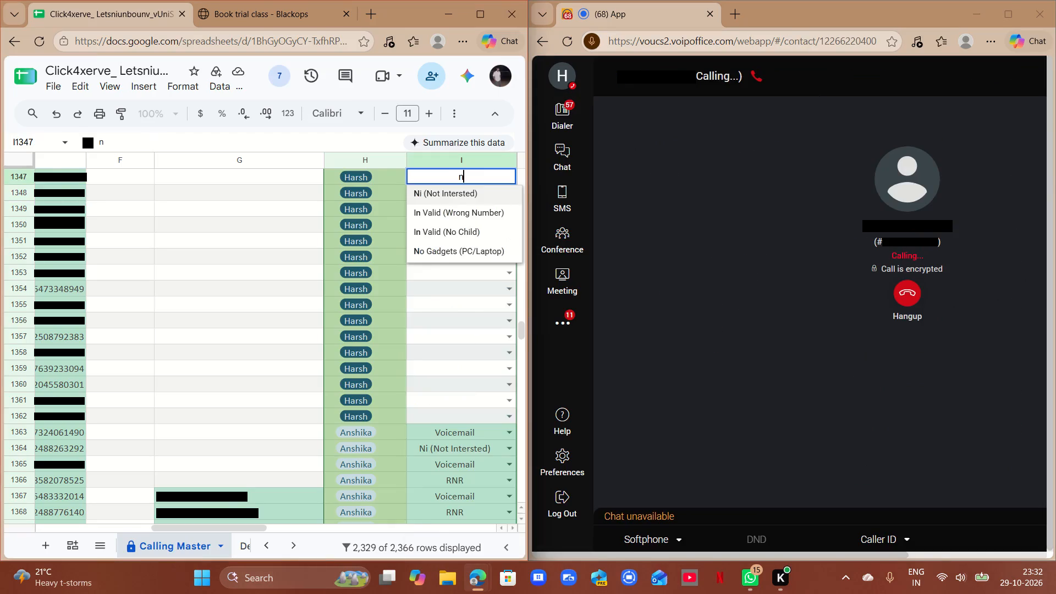
key(BackSpace)
key(h)
key(Up)
key(Return)
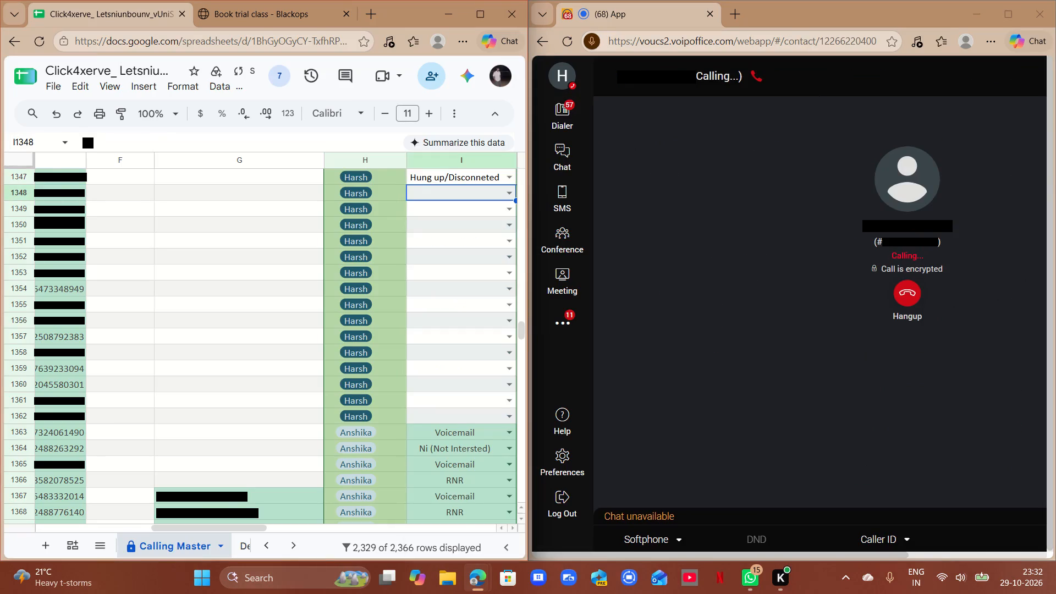
Copy the phone number in cell E1349 for the next call.
scroll(456, 178, down, 1)
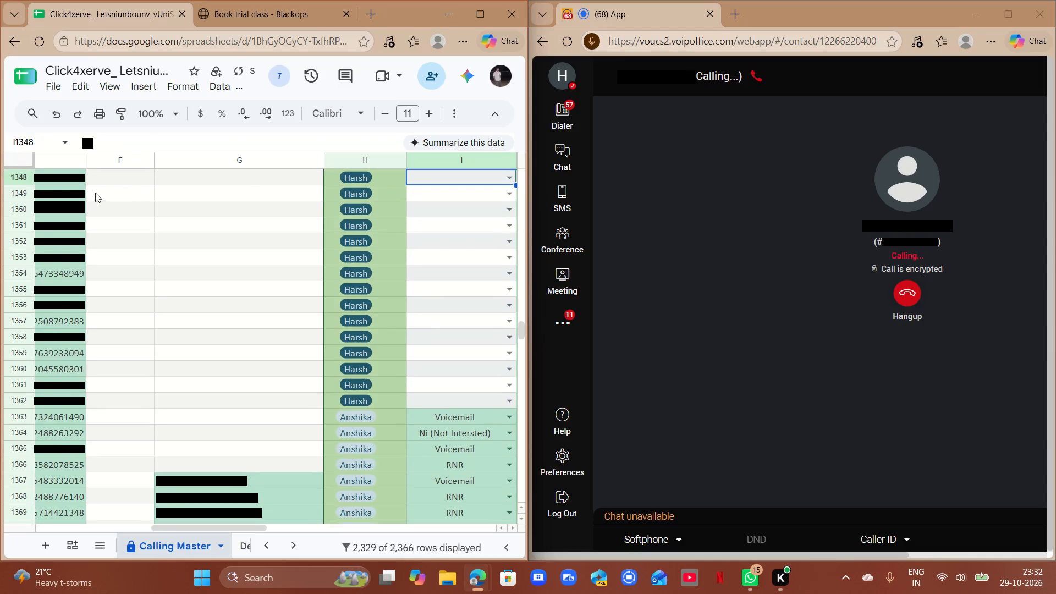
click(80, 193)
key(ctrl+c)
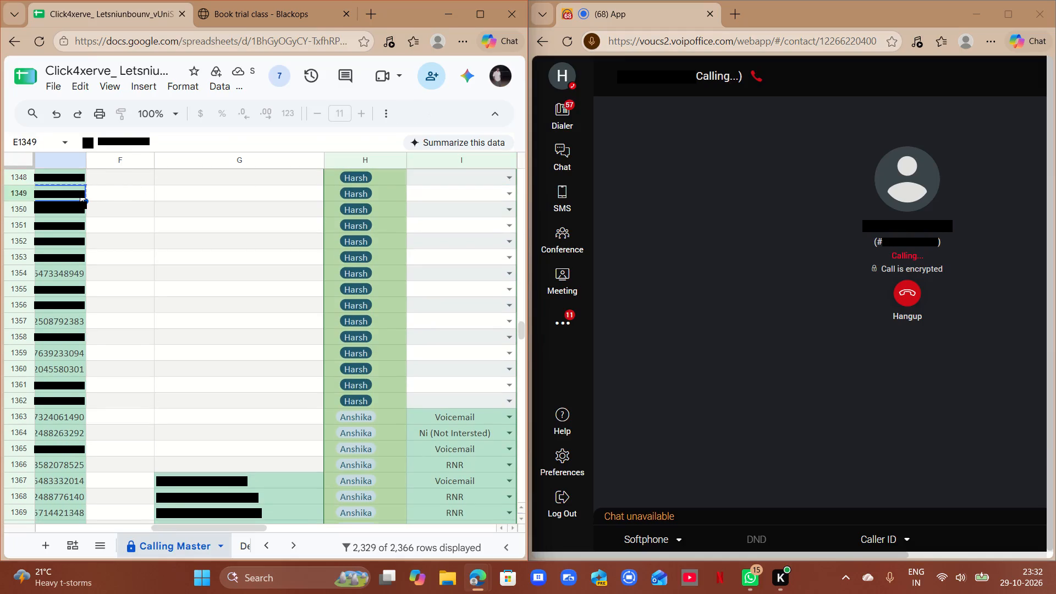
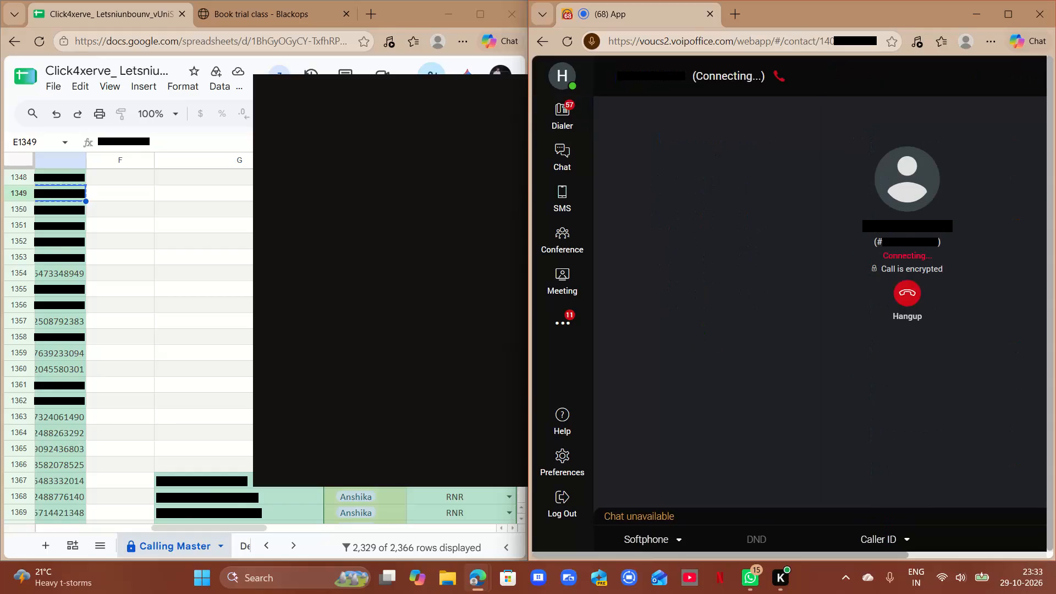
Copy the phone number in cell E1350 for the next call.
click(78, 211)
key(ctrl+c)
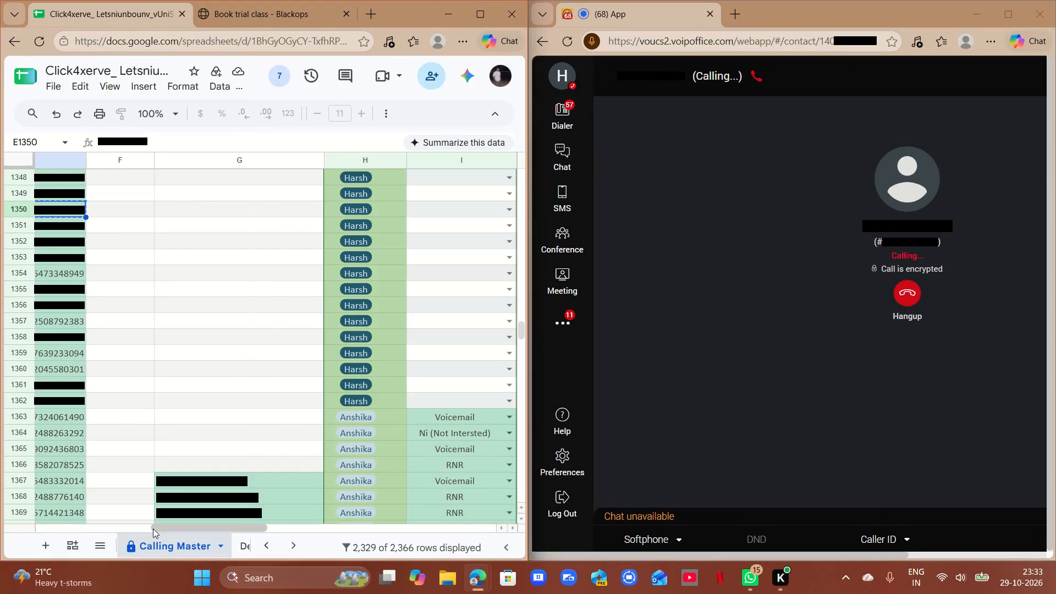
Check the agents' call counts on the Dashboard sheet and return to the Calling Master sheet.
scroll(144, 542, right, 2)
click(144, 542)
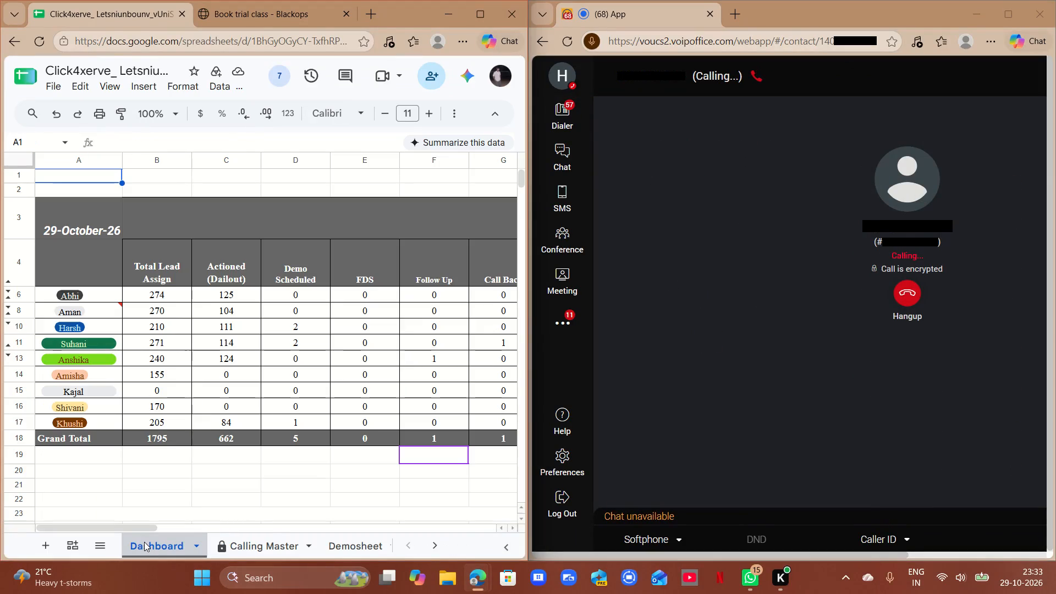
click(248, 539)
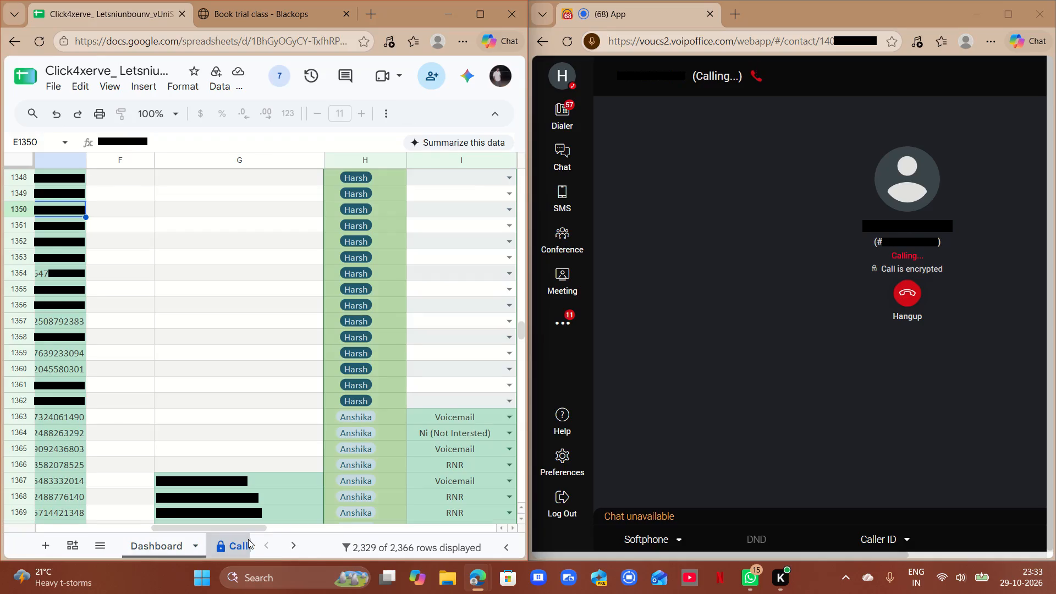
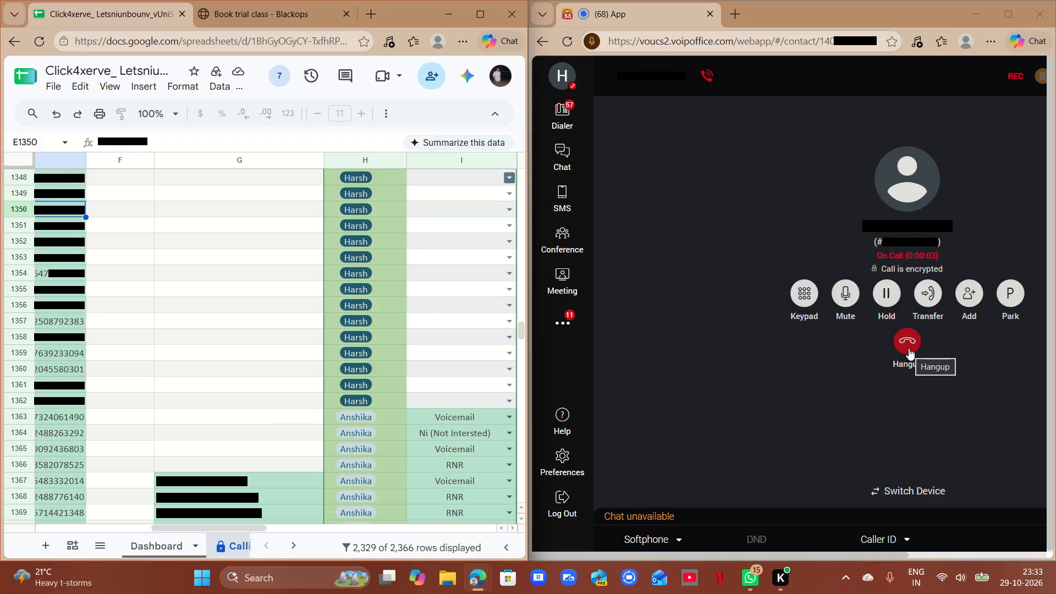
Hang up the current call and dial the copied phone number from cell E1350.
click(909, 348)
click(719, 136)
key(ctrl+v)
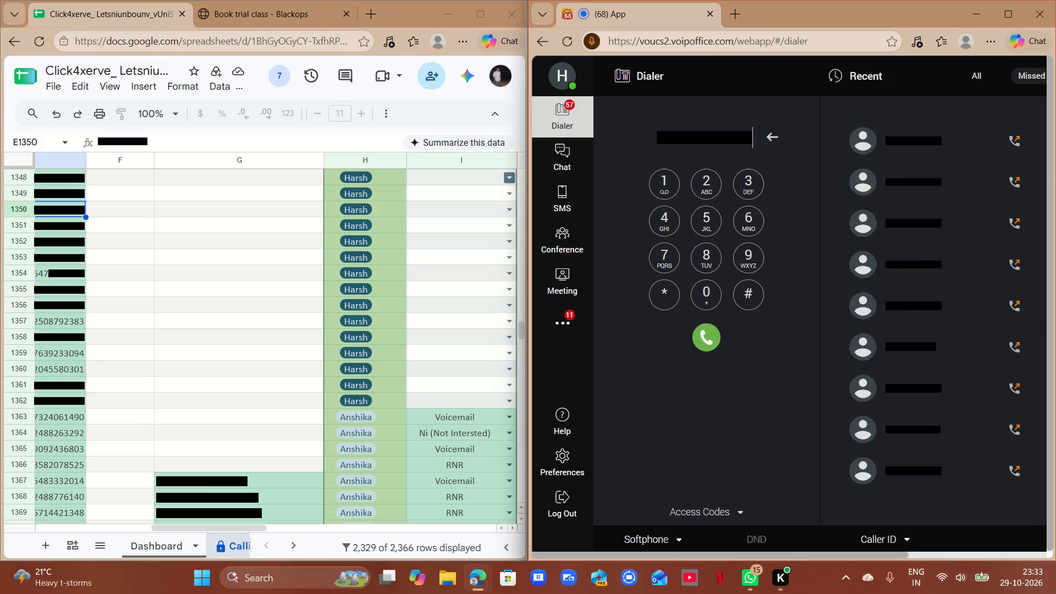
key(Return)
Copy the phone number in cell E1351 for the next call.
click(78, 229)
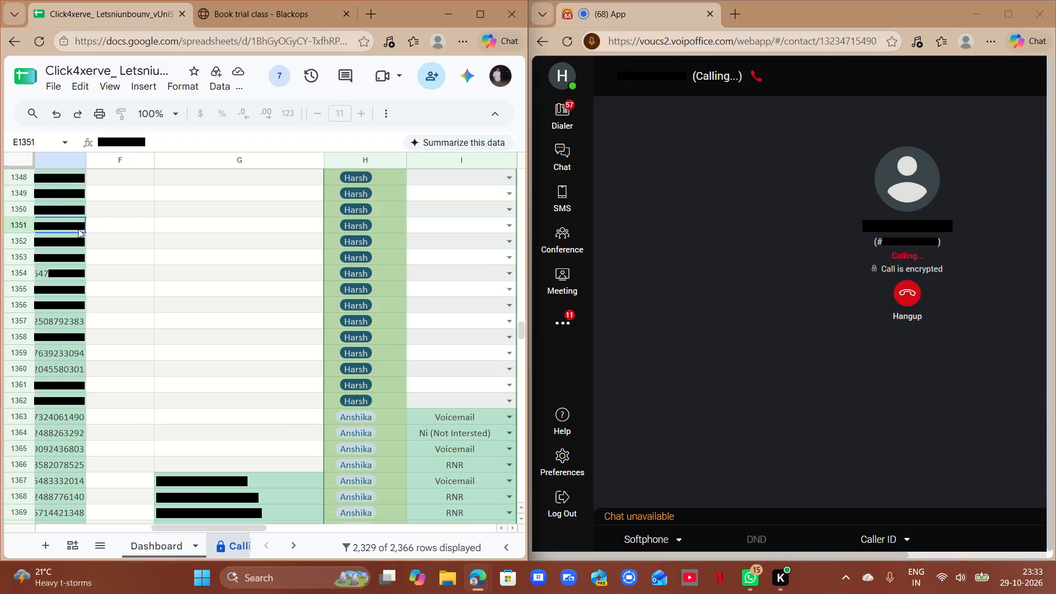
key(ctrl+c)
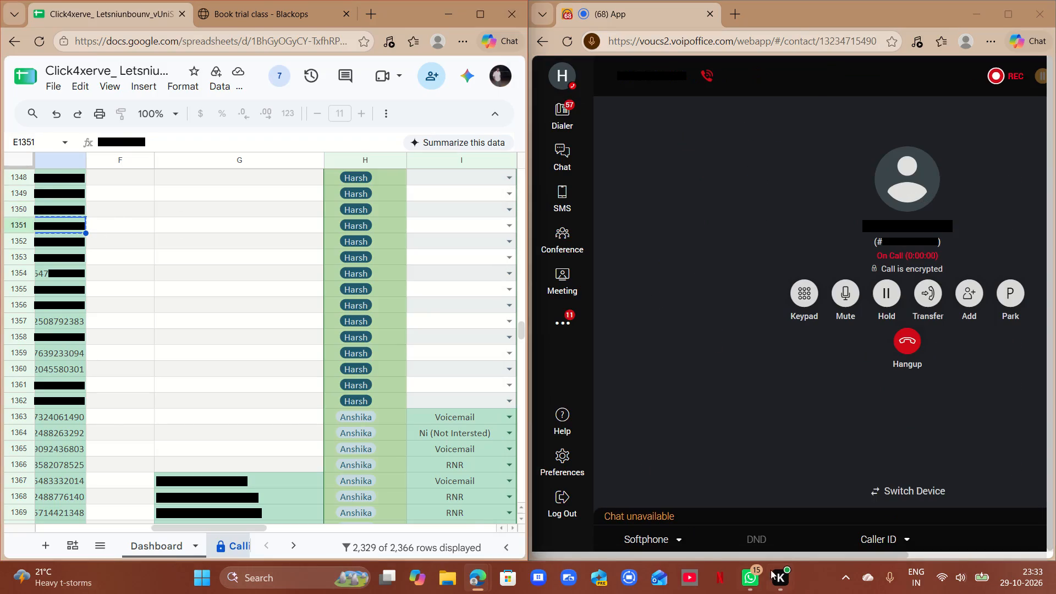
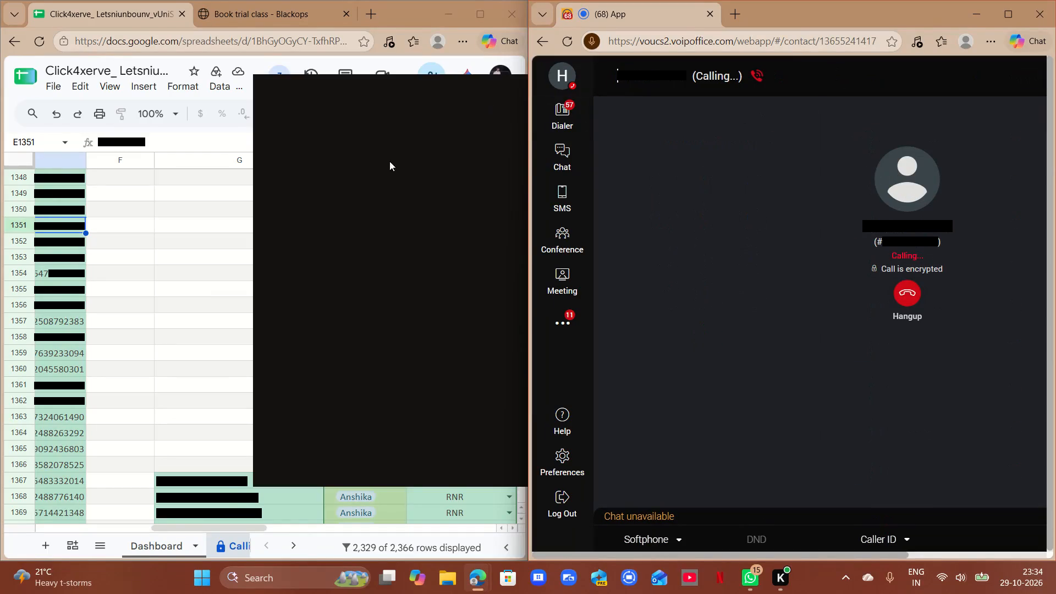
Copy the phone number in cell E1352 for the next call.
click(73, 246)
key(ctrl+c)
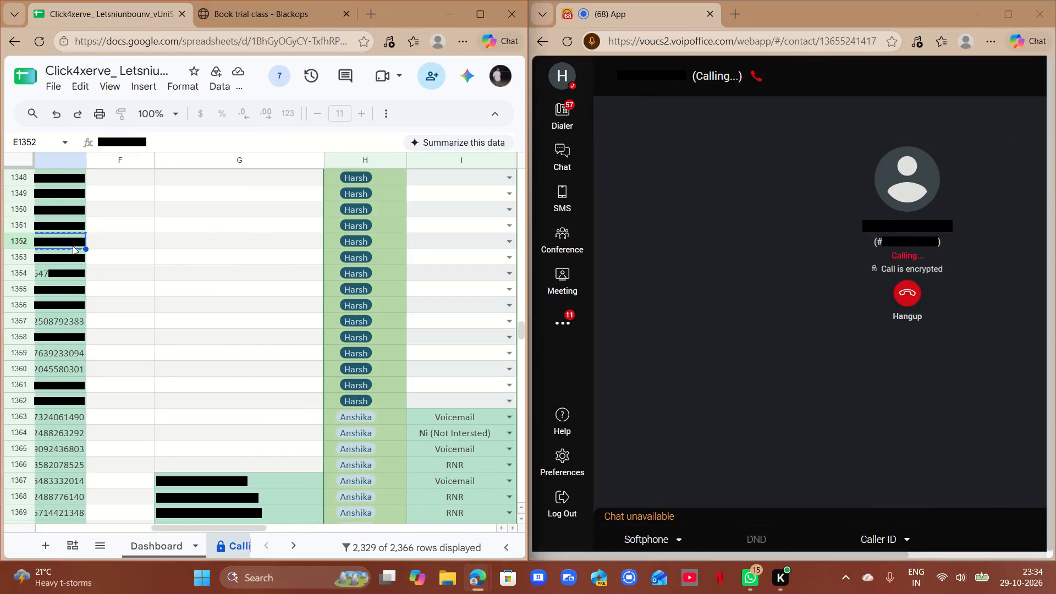
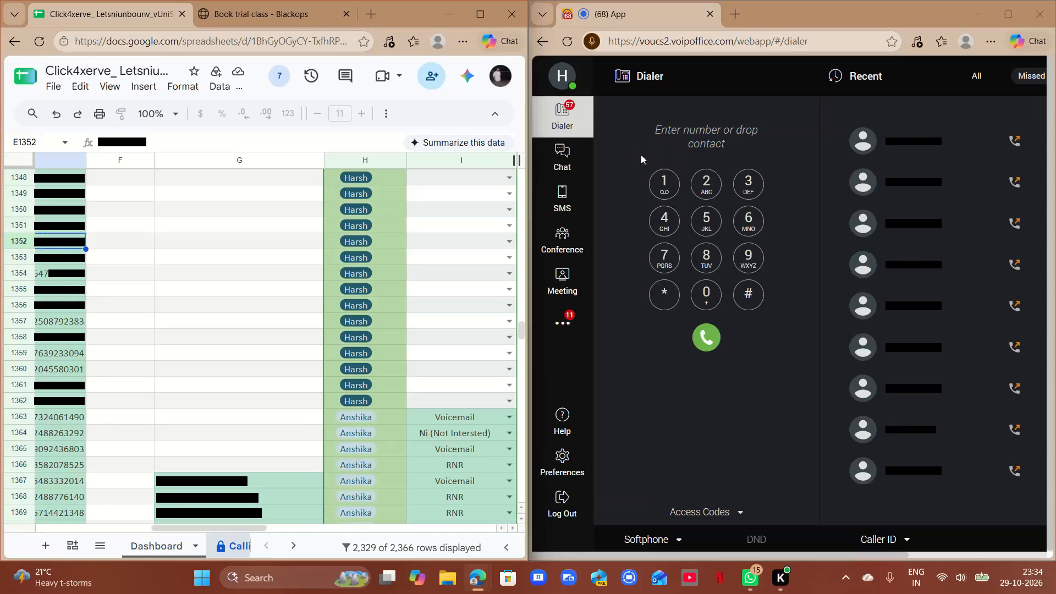
Call the phone number copied from cell E1352 through the dialer.
click(704, 141)
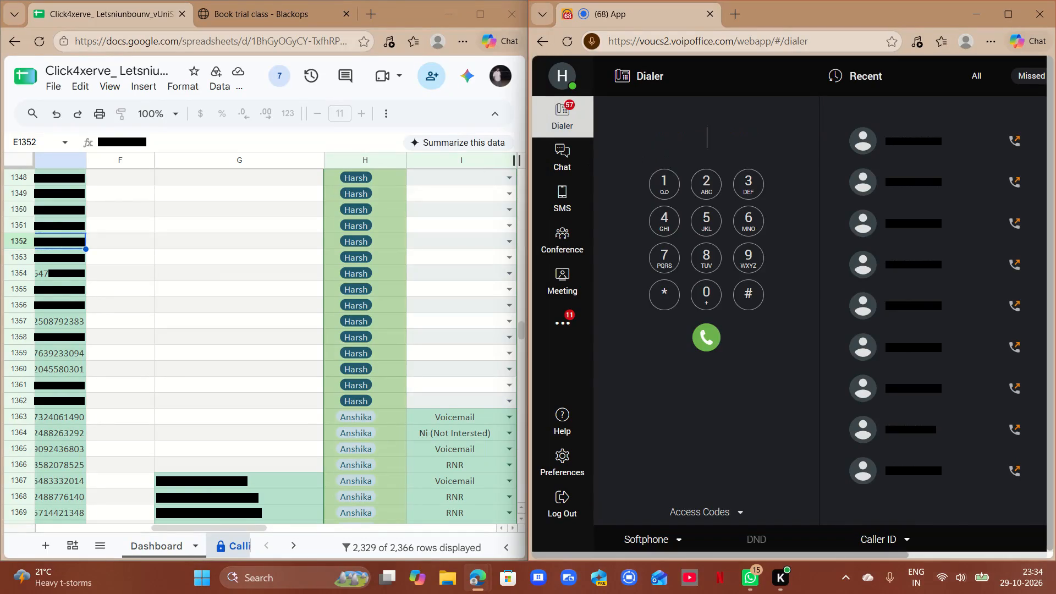
key(ctrl+v)
key(Return)
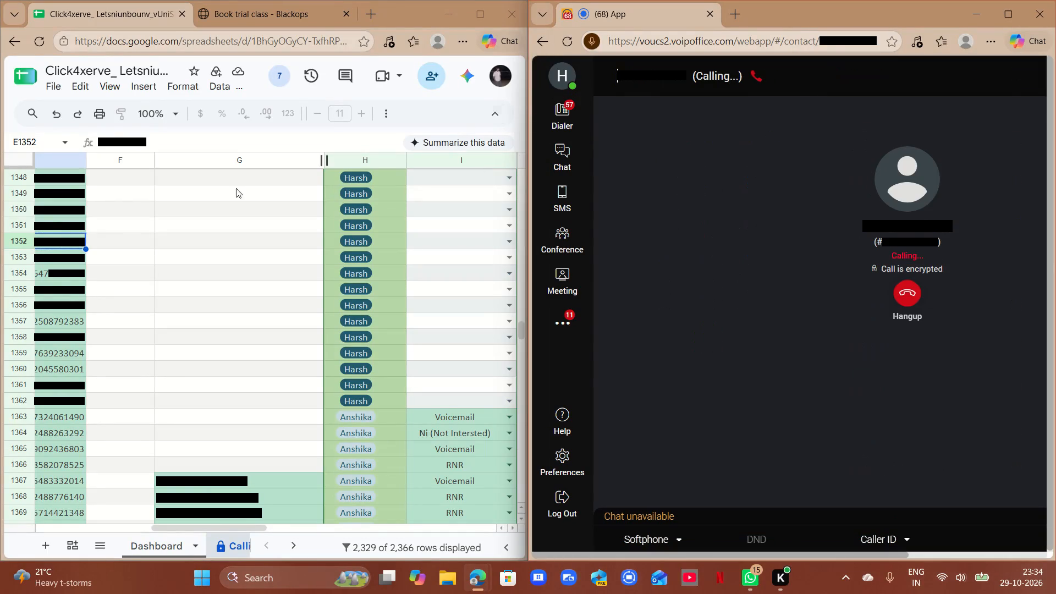
Copy the phone number in cell E1353 for the next call.
click(73, 267)
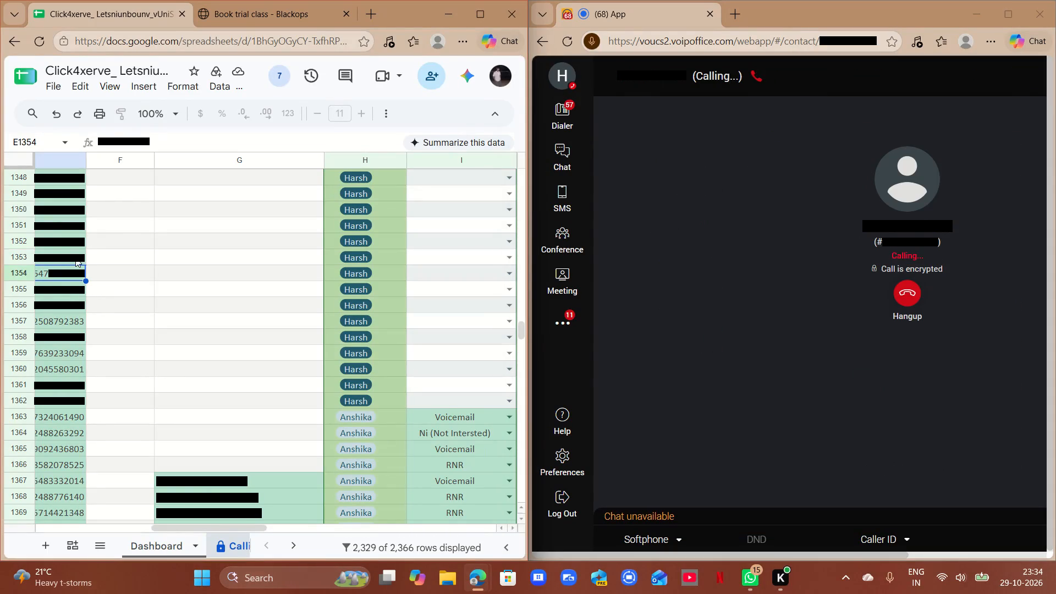
click(75, 257)
key(ctrl+c)
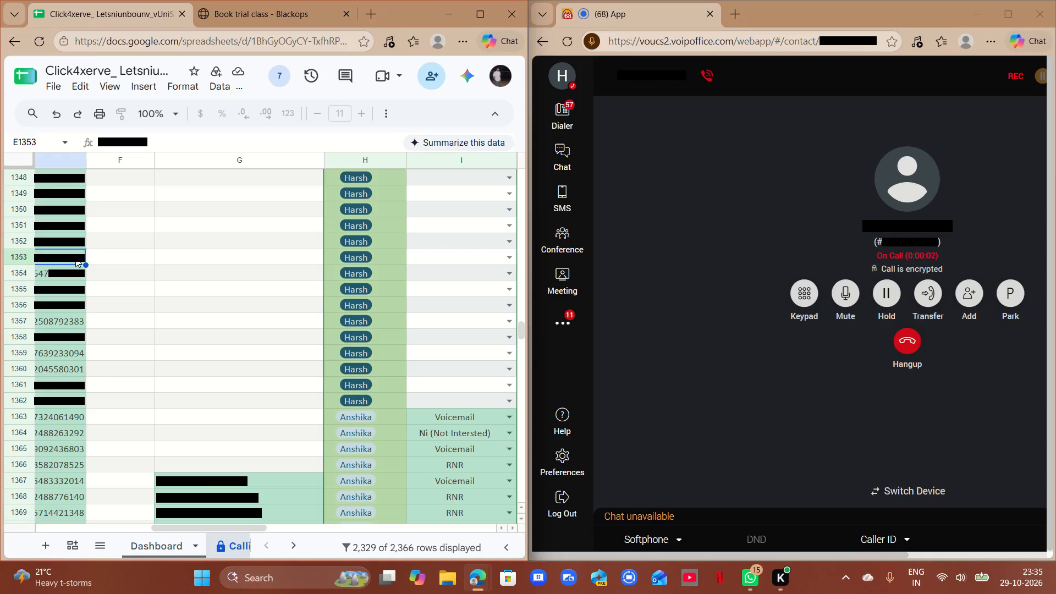
Hang up the current call and dial the number copied from cell E1353.
click(914, 333)
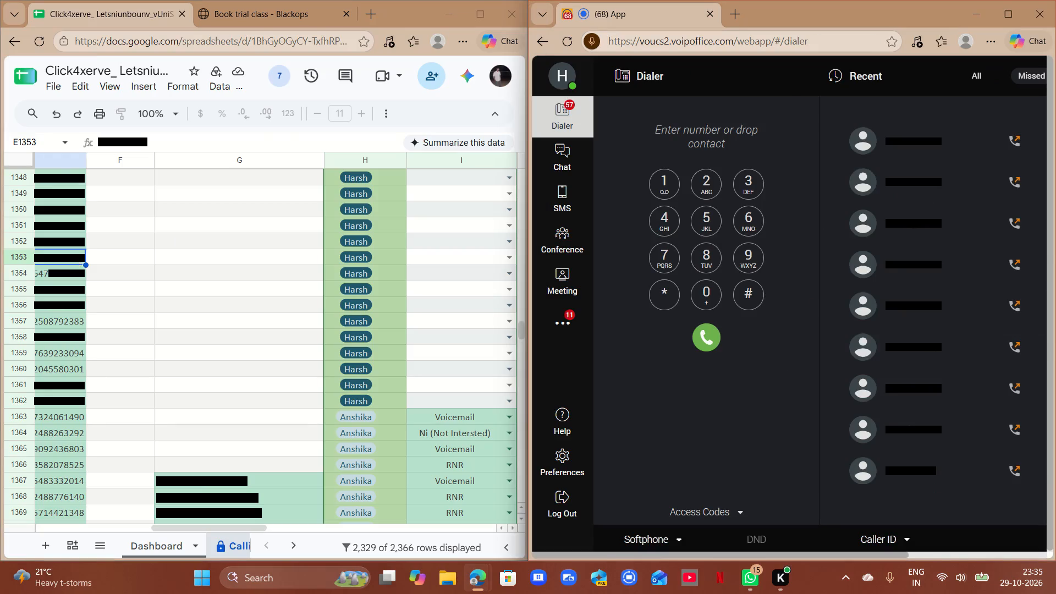
click(691, 122)
key(ctrl+v)
key(Return)
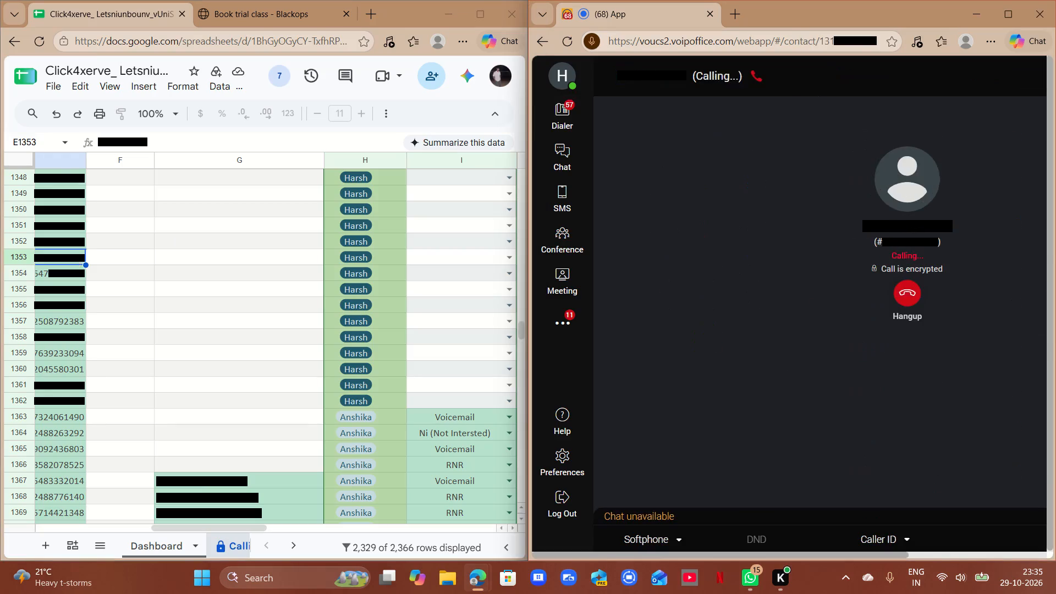
Copy the phone number in cell E1354 for the next call.
click(73, 276)
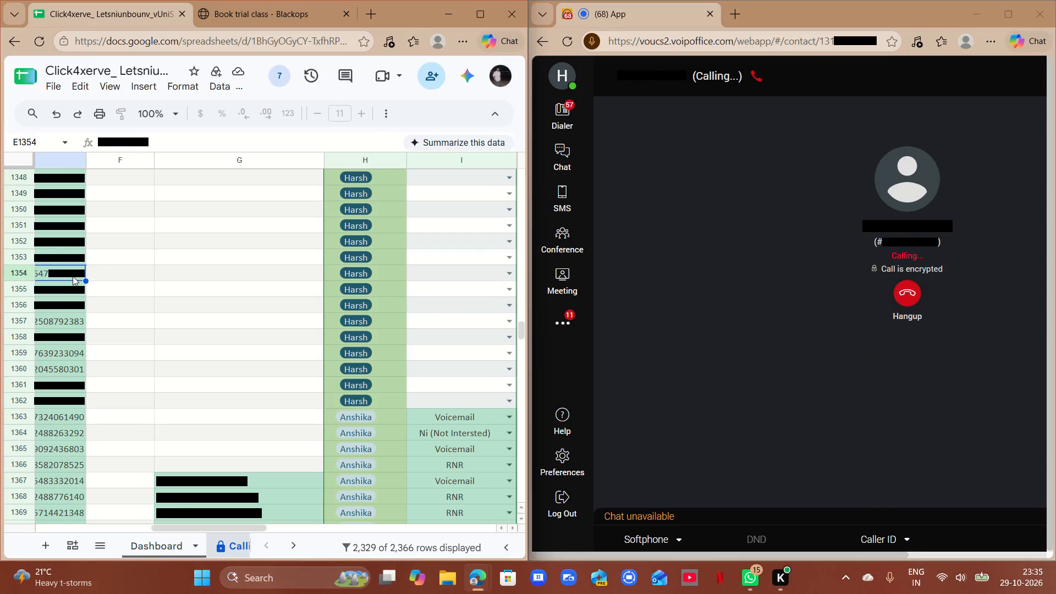
key(ctrl+c)
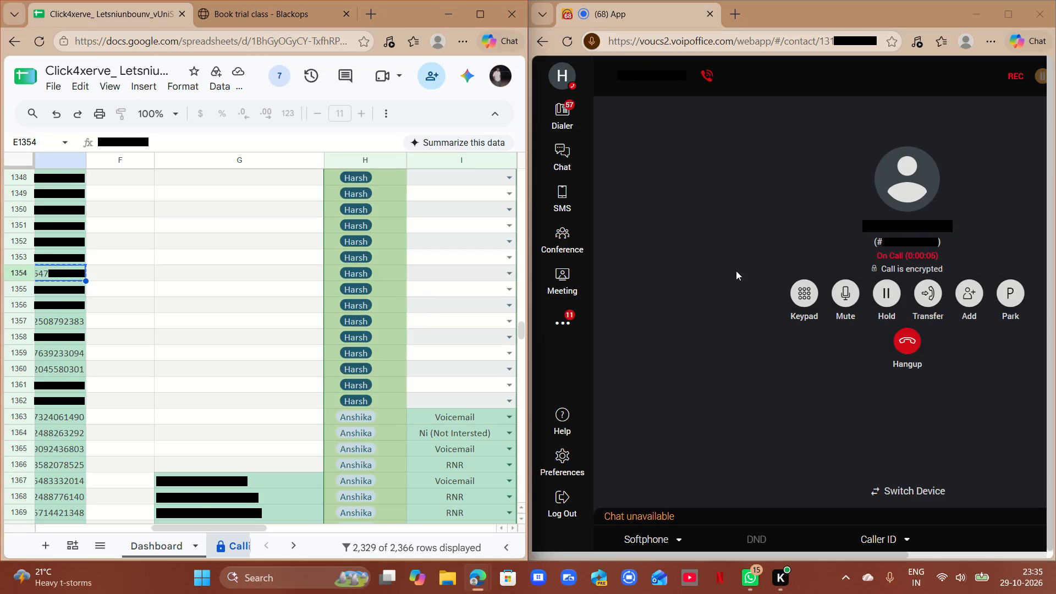
Hang up the current call and dial the number copied from cell E1354.
click(903, 348)
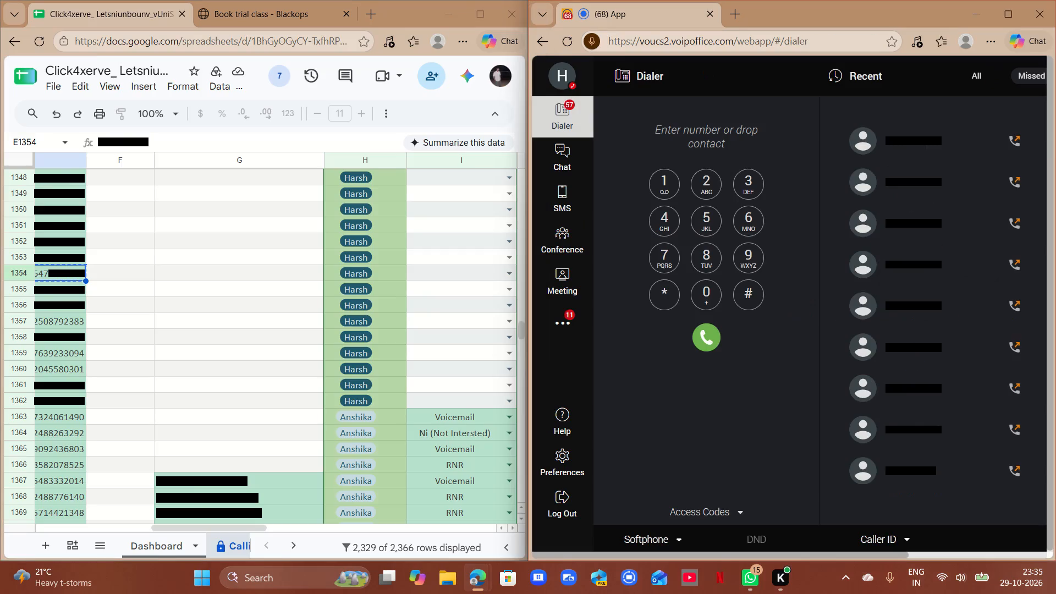
click(707, 140)
key(ctrl+v)
key(Return)
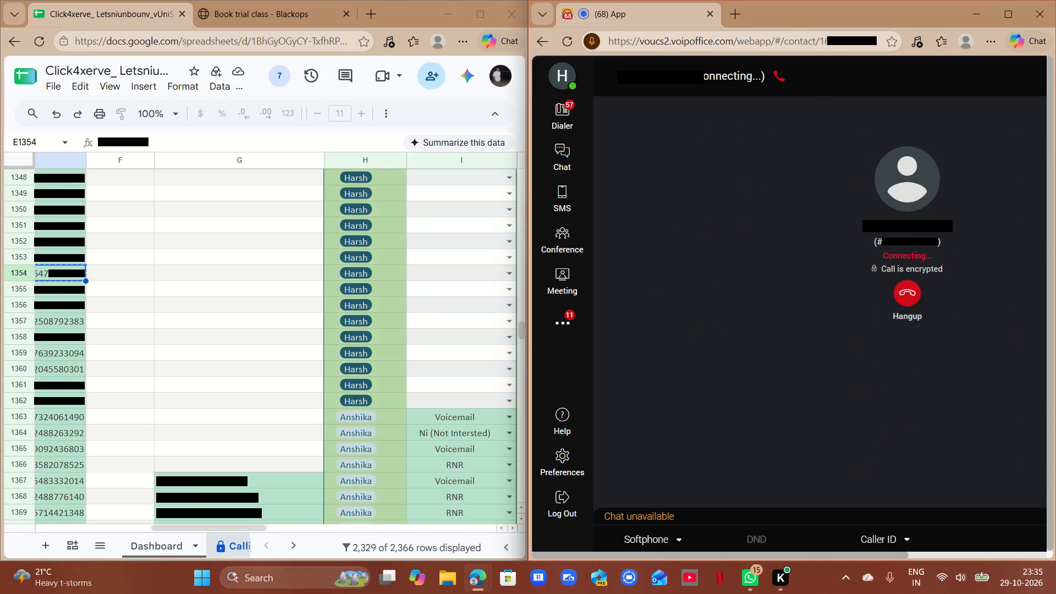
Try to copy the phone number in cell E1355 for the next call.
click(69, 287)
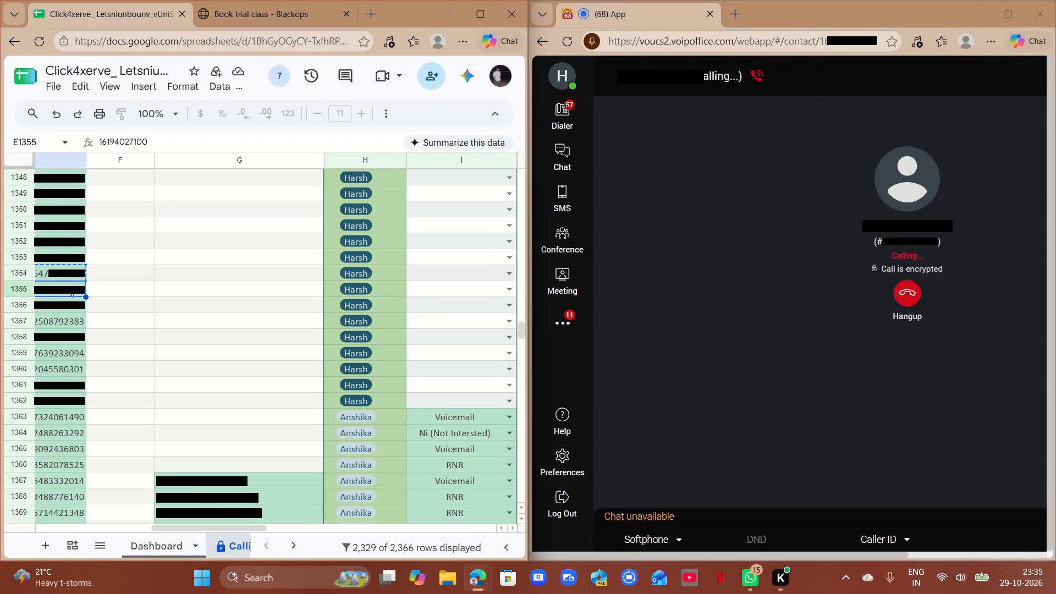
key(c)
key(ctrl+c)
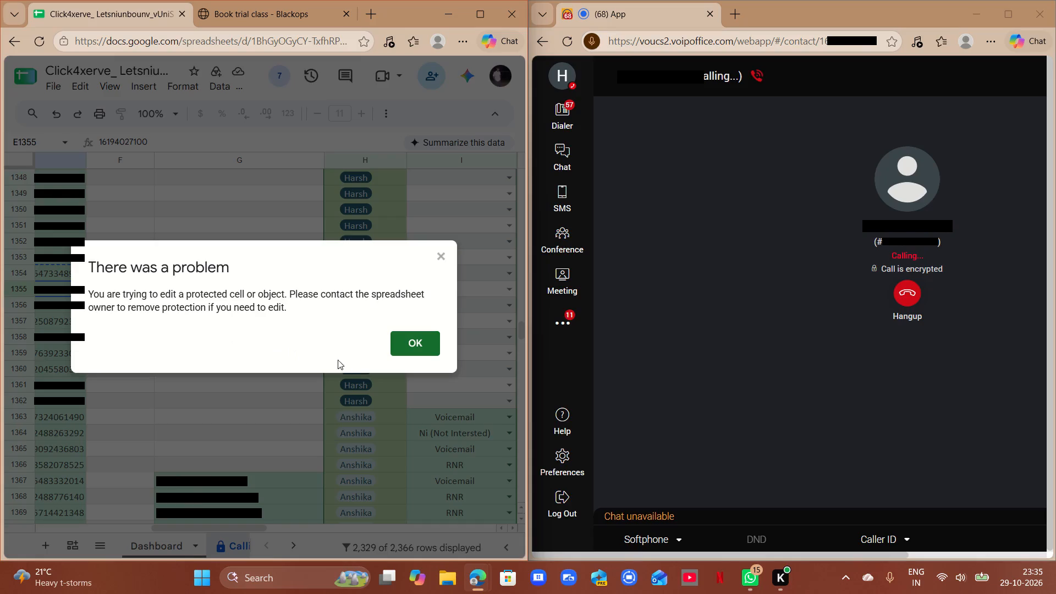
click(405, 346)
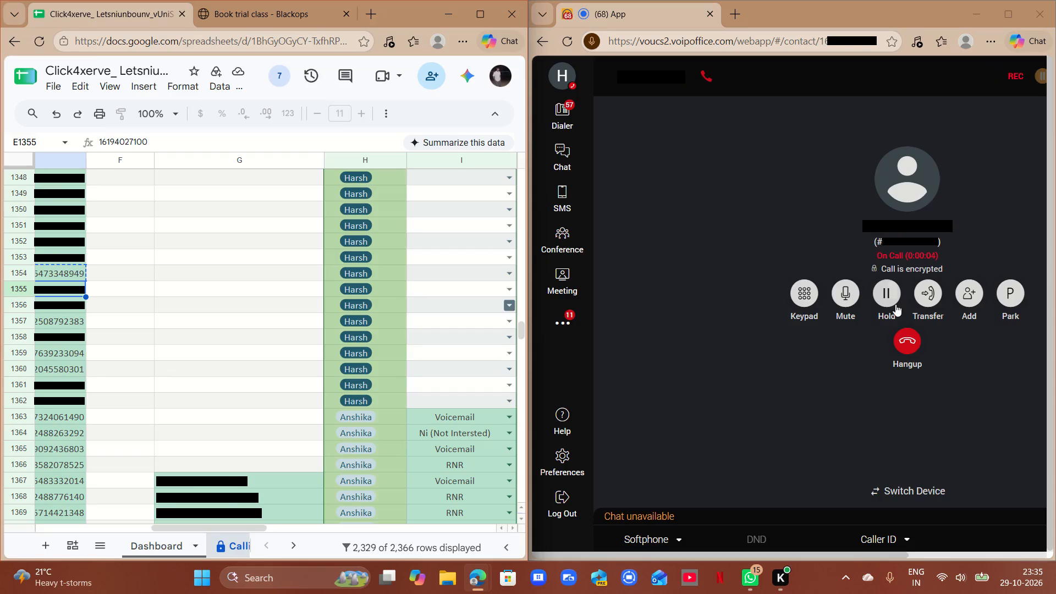
Hang up the call to the lead in row 1354.
click(896, 331)
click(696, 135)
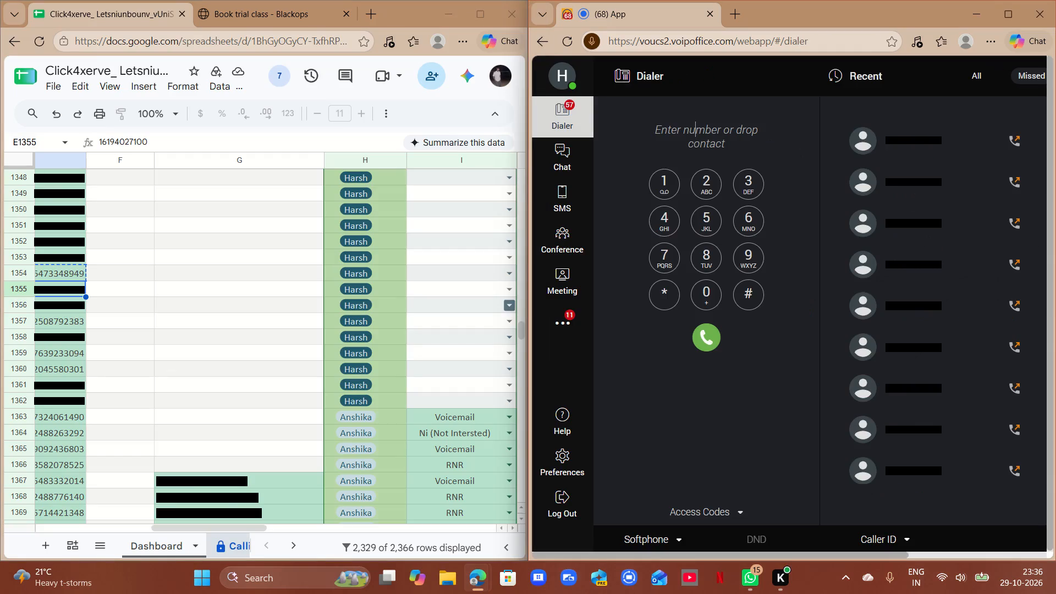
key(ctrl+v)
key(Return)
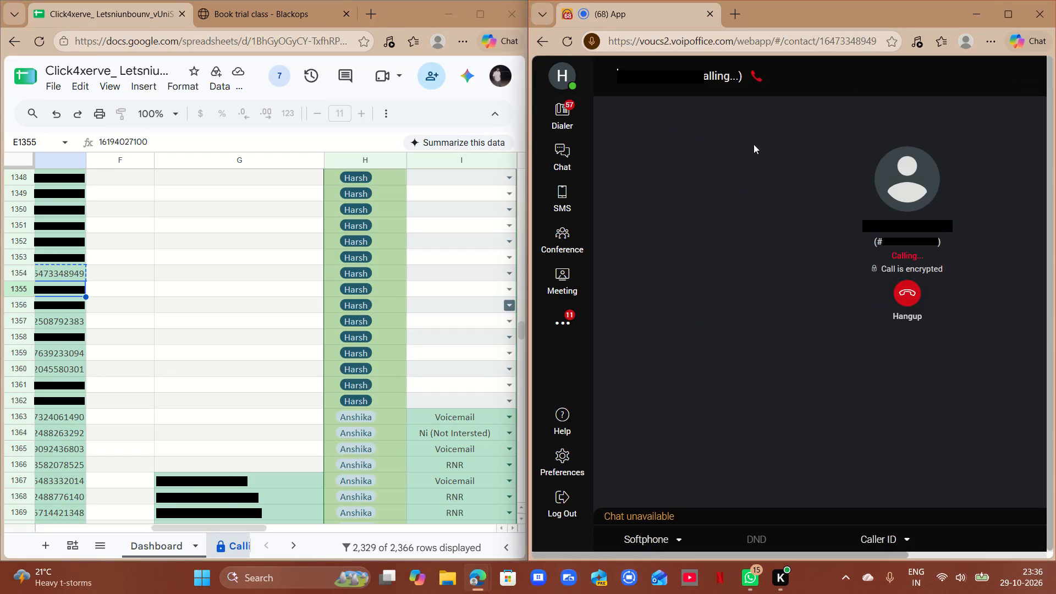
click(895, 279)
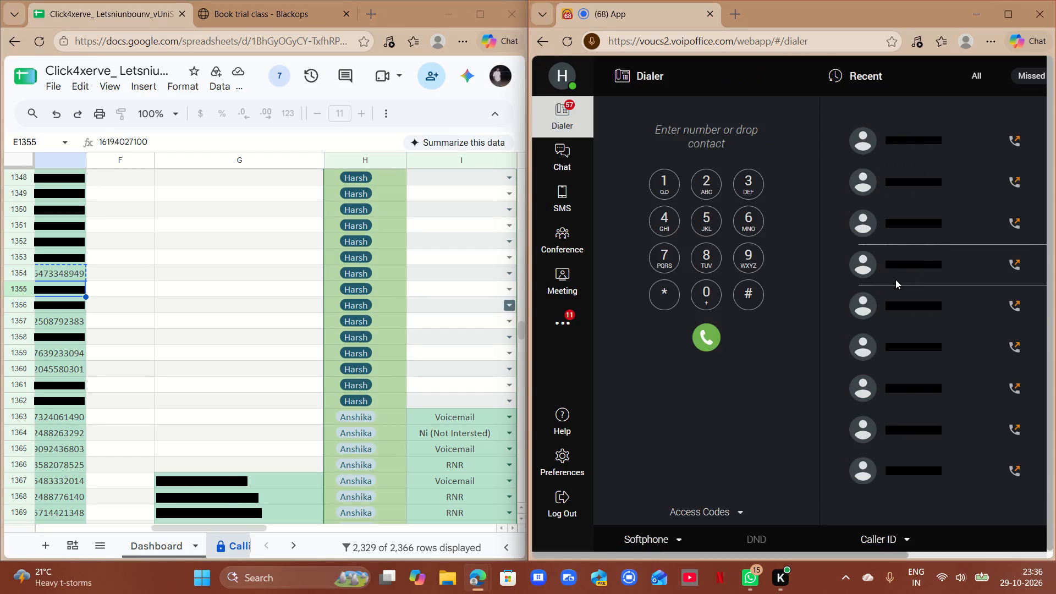
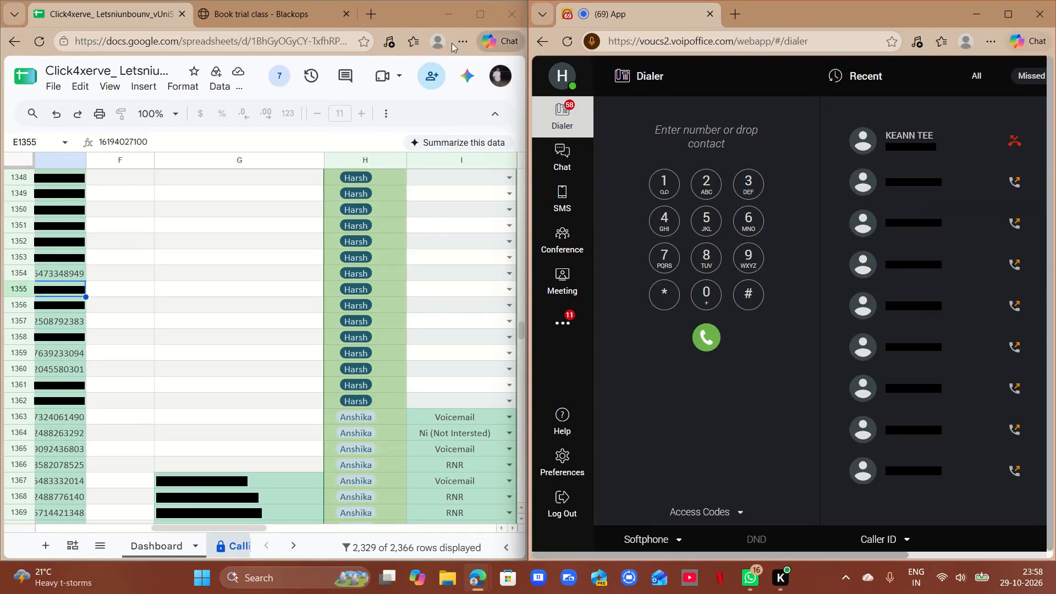
Open the Dashboard sheet to review the team's lead and call totals for the day.
click(155, 548)
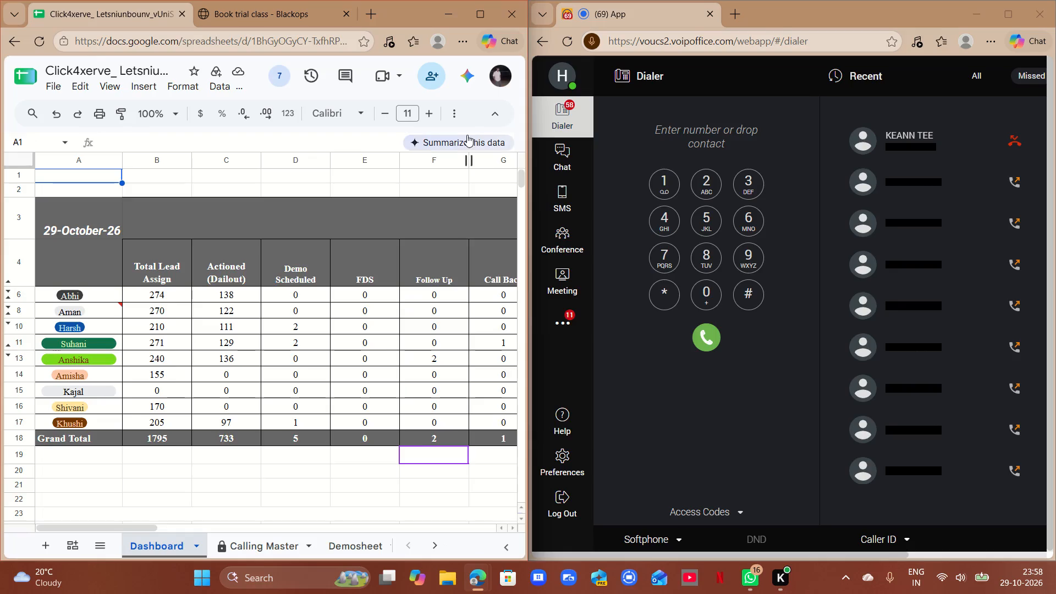
Close the browser window containing the lead spreadsheet and the trial class booking page.
click(509, 7)
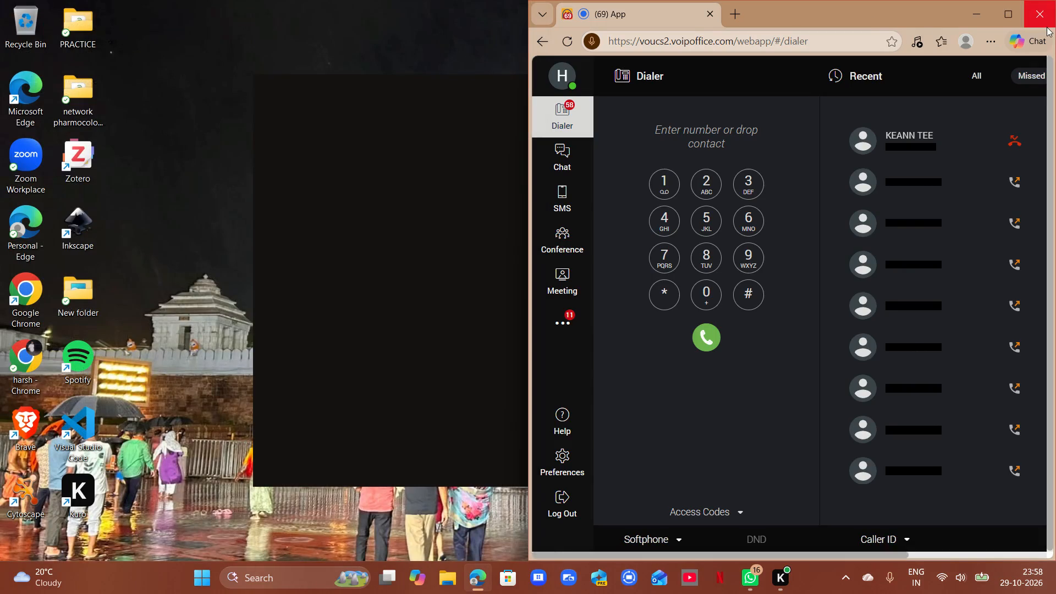
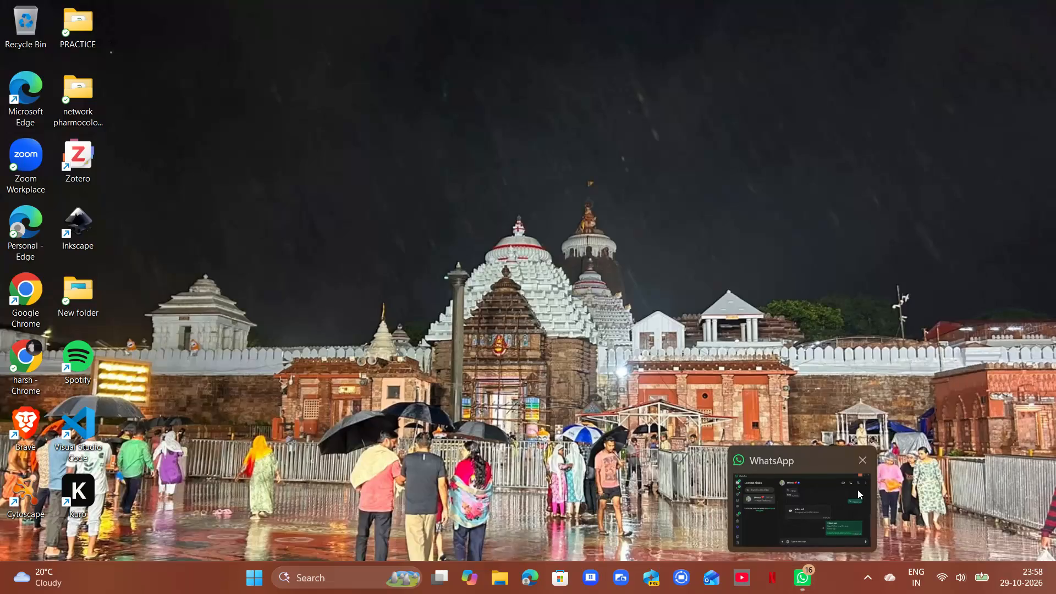
Close the WhatsApp window.
click(869, 458)
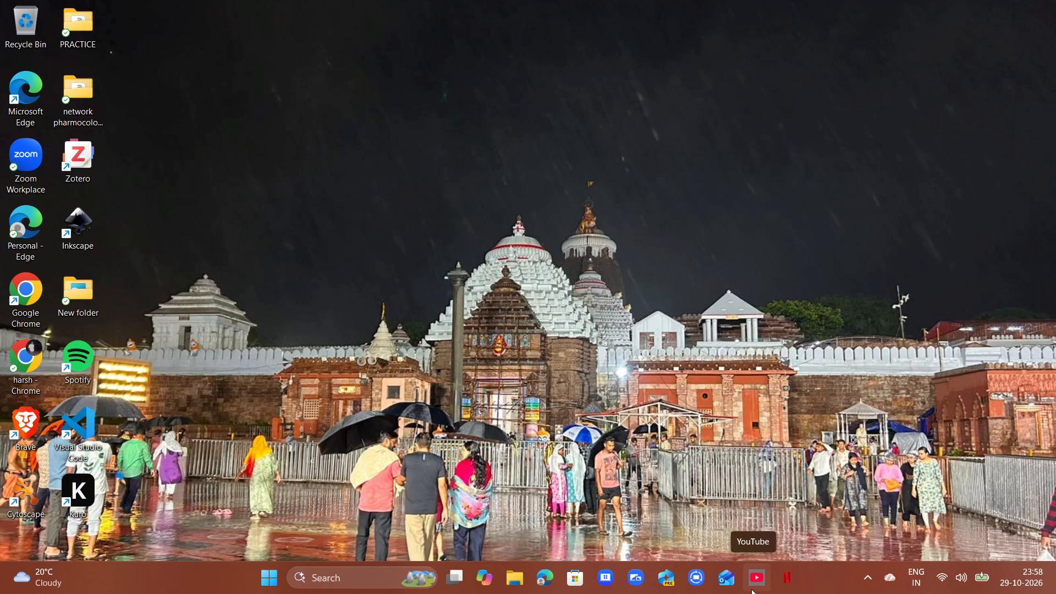
Open the Shut Down Windows dialog from the desktop to turn off the PC.
key(alt+F4)
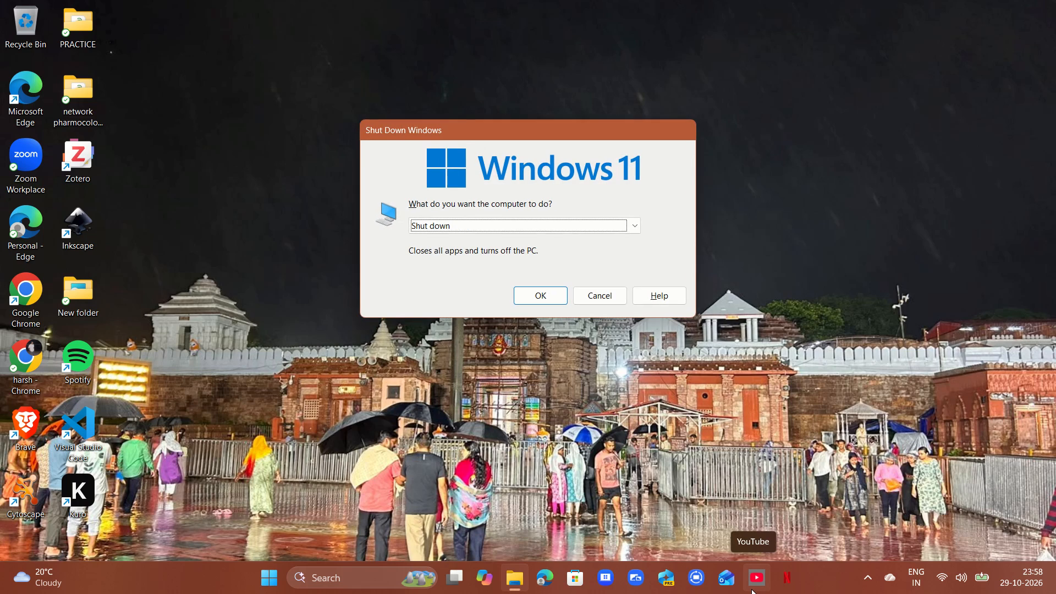